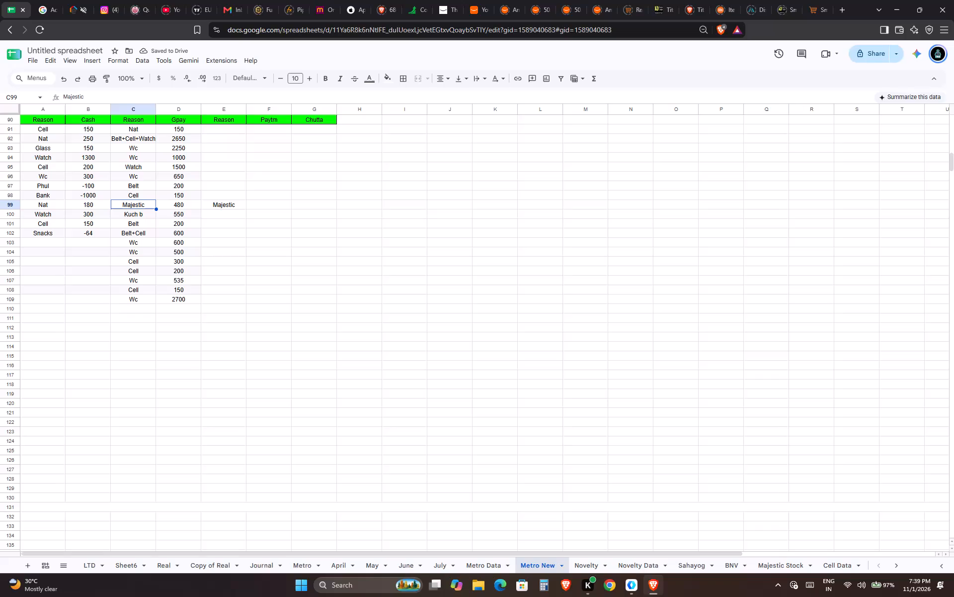
# Add a Paytm entry in row 91 of the Metro New sheet with reason Wc and amount 600.
pyautogui.press('Right')
pyautogui.press('Up')
pyautogui.press('Right')
pyautogui.press('Up')
pyautogui.press('Up')
pyautogui.press('Up')
pyautogui.press('Up')
pyautogui.press('Up')
pyautogui.press('Up')
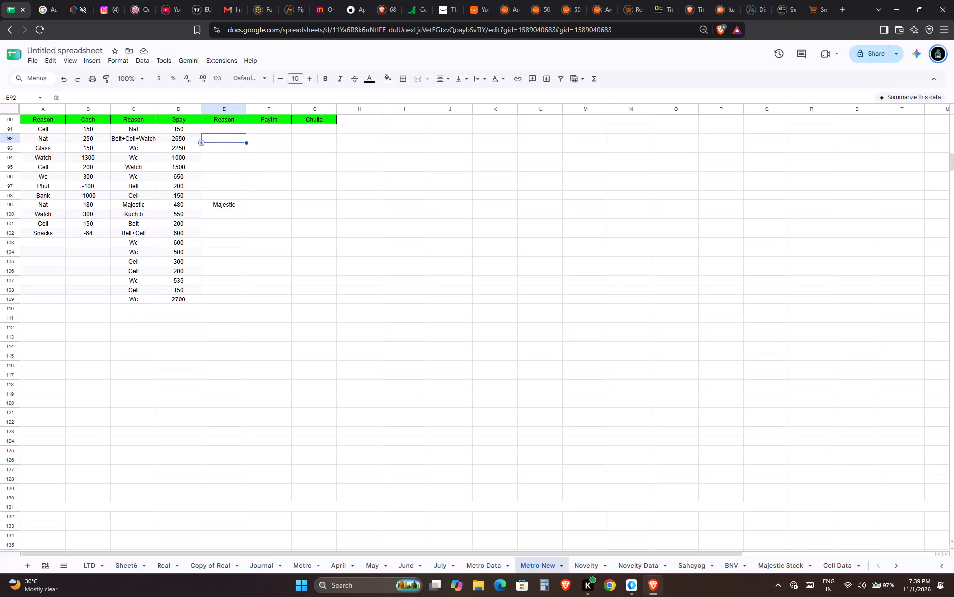
pyautogui.press('Up')
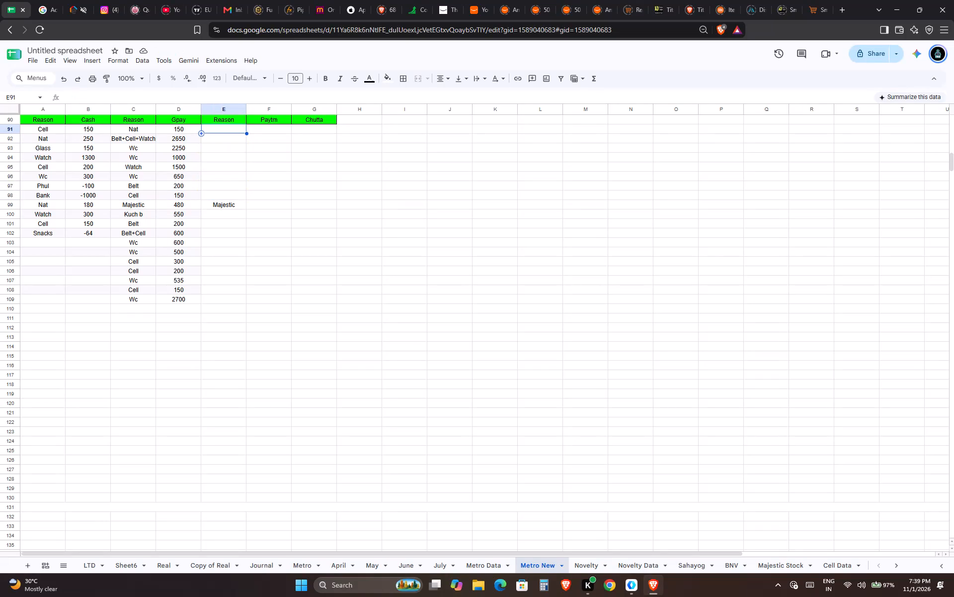
pyautogui.hotkey('shift', 'w')
pyautogui.press('c')
pyautogui.press('Tab')
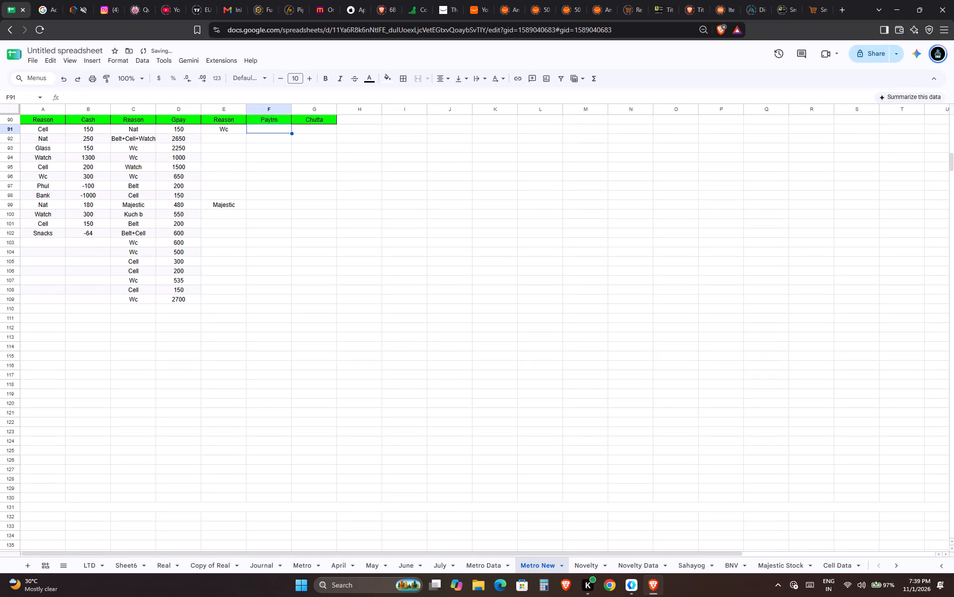
pyautogui.write('600')
pyautogui.press('Return')
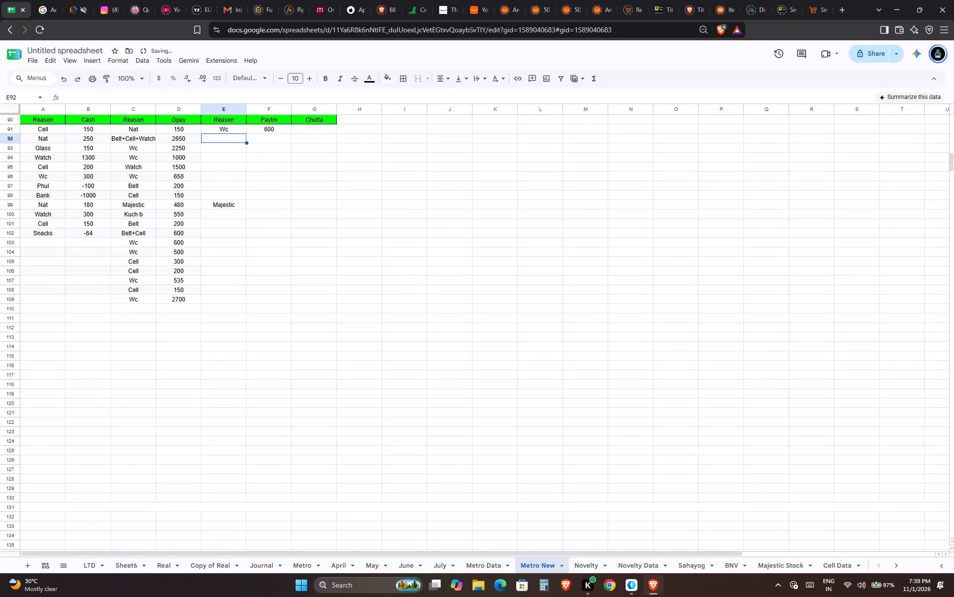
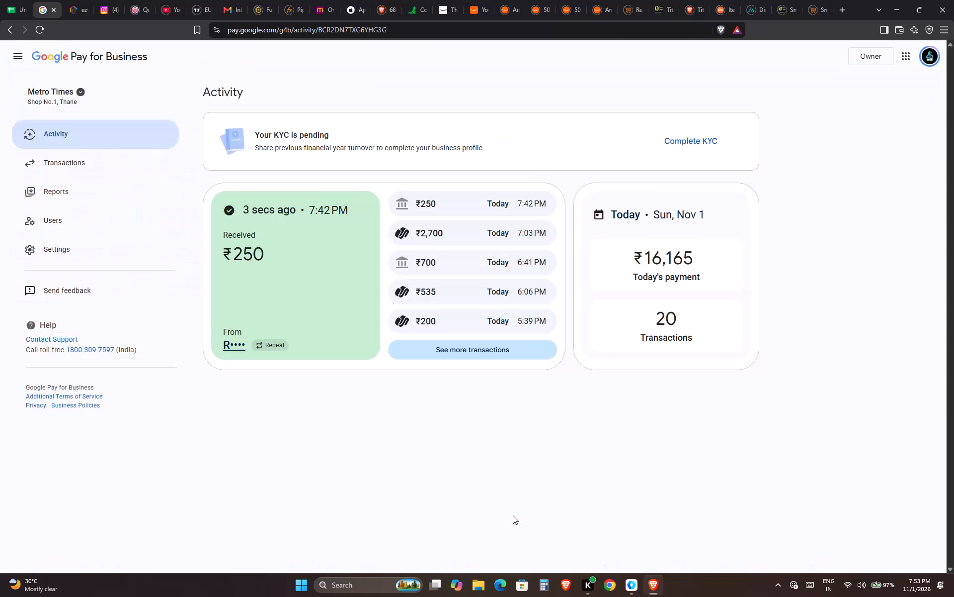
# Check the latest Google Pay for Business transactions against the Gpay entries in the Metro New sheet.
pyautogui.hotkey('ctrl', 'Tab')
pyautogui.hotkey('ctrl', 'shift', 'Tab')
pyautogui.hotkey('ctrl', 'shift', 'Tab')
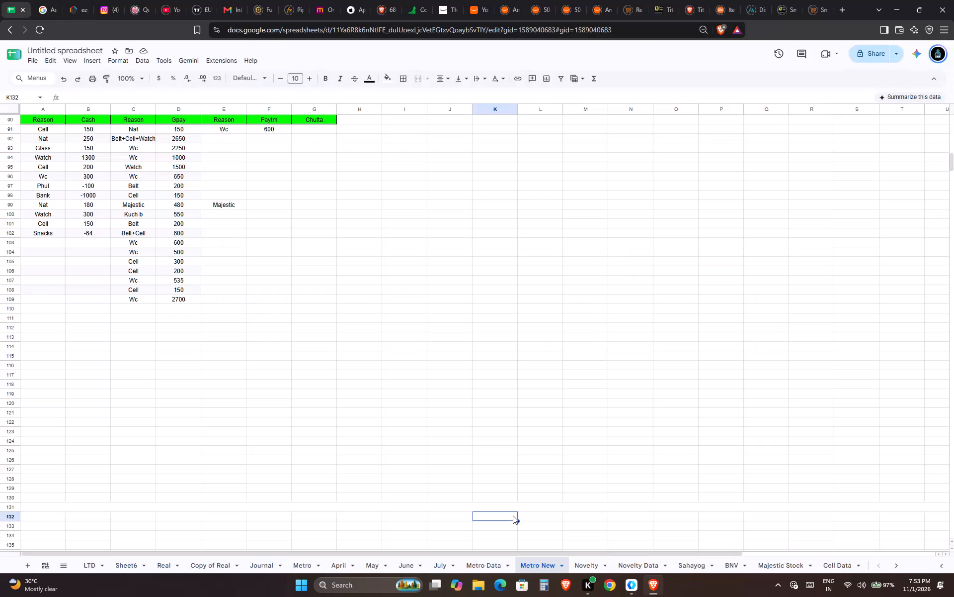
pyautogui.press('Down')
pyautogui.press('Right')
pyautogui.press('Down')
pyautogui.press('Left')
pyautogui.hotkey('ctrl', 'Left')
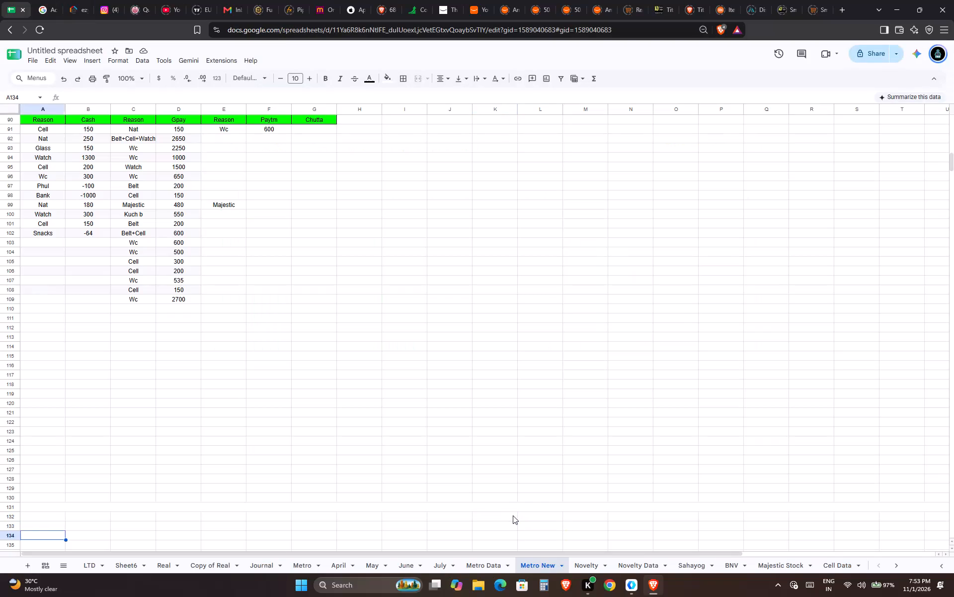
pyautogui.hotkey('ctrl', 'Left')
pyautogui.press('Left')
pyautogui.press('Up')
pyautogui.hotkey('ctrl', 'Up')
pyautogui.press('Down')
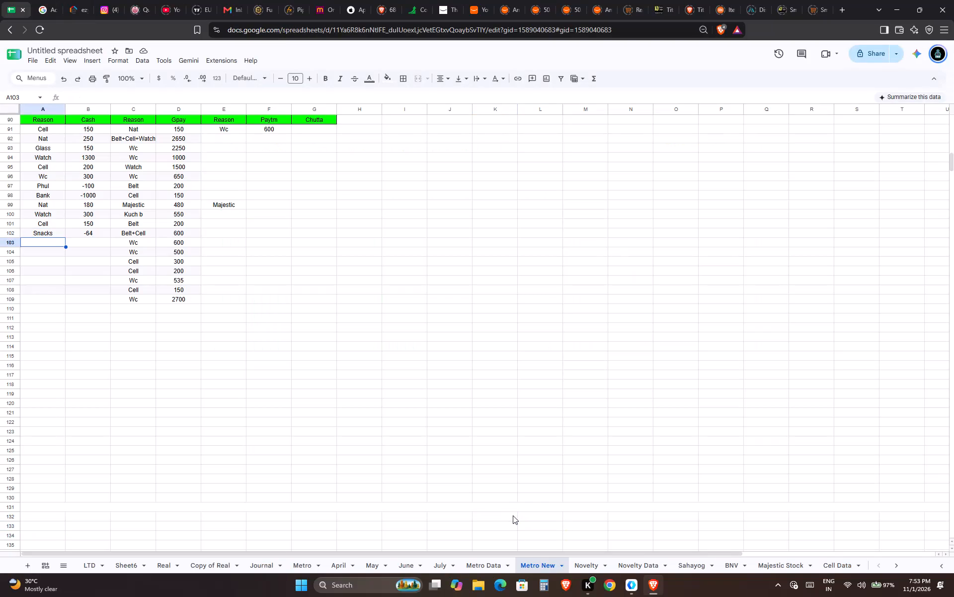
pyautogui.hotkey('ctrl', 'Tab')
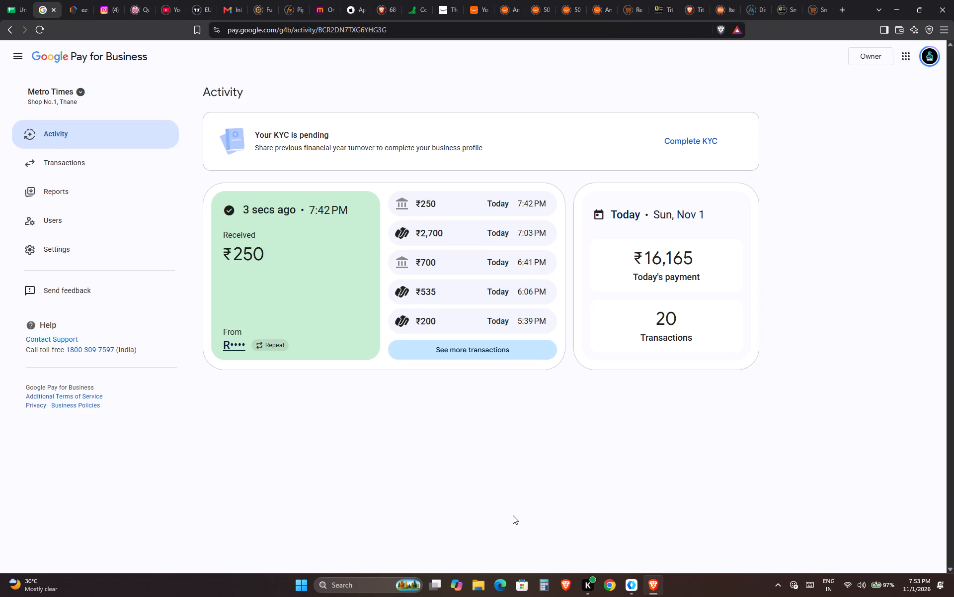
pyautogui.hotkey('ctrl', 'Tab')
pyautogui.hotkey('ctrl', 'shift', 'Tab')
pyautogui.hotkey('ctrl', 'Tab')
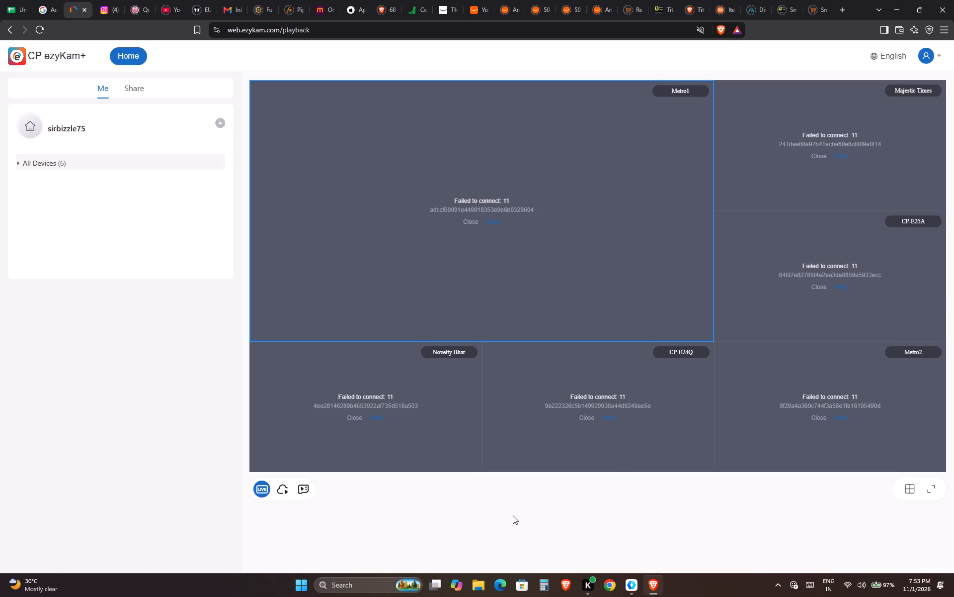
pyautogui.hotkey('ctrl', 'shift', 'Tab')
pyautogui.hotkey('ctrl', 'shift', 'Tab')
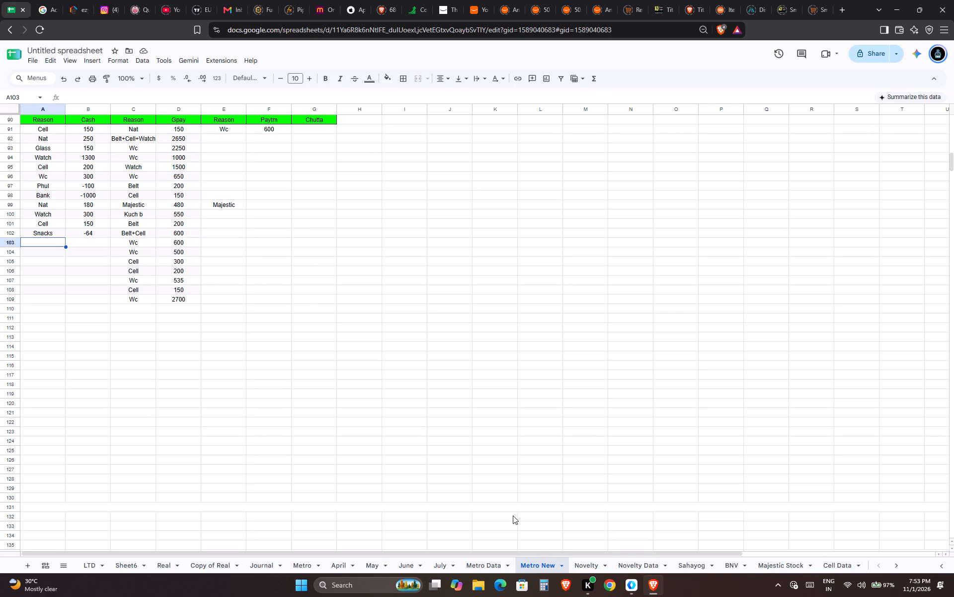
# Add a Gpay entry in row 110 of the Metro New sheet with reason Belt and amount 250.
pyautogui.press('Down')
pyautogui.press('Right')
pyautogui.press('Right')
pyautogui.press('Right')
pyautogui.hotkey('ctrl', 'Down')
pyautogui.press('Down')
pyautogui.write('25')
pyautogui.press('Down')
pyautogui.press('Up')
pyautogui.write('250')
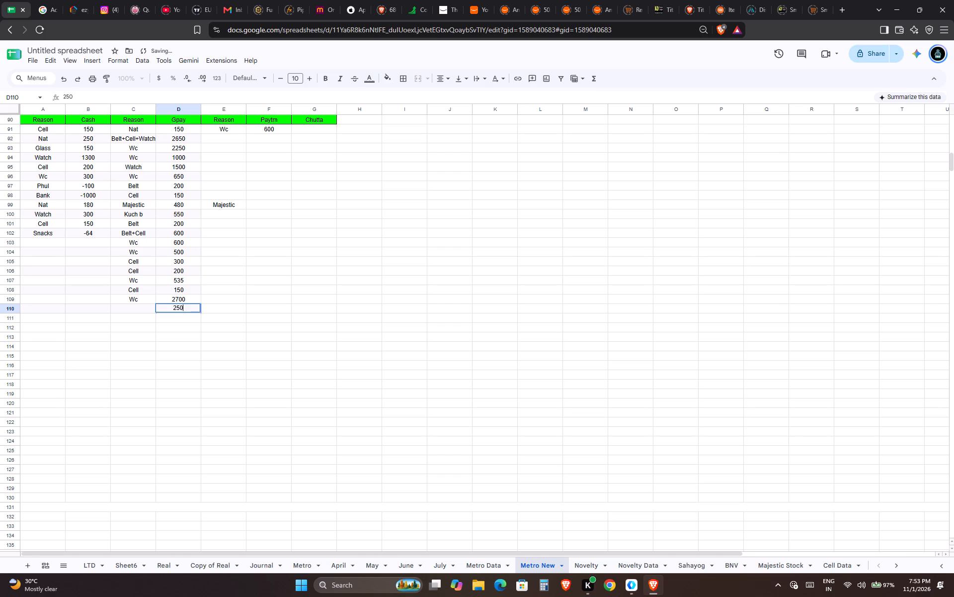
pyautogui.press('Left')
pyautogui.press('Up')
pyautogui.press('Down')
pyautogui.write('Belt')
pyautogui.press('Left')
# Add a cash entry in row 103 with reason Wc+Cell and amount 470, and save the spreadsheet.
pyautogui.press('Up')
pyautogui.press('Up')
pyautogui.press('Left')
pyautogui.hotkey('ctrl', 'Up')
pyautogui.press('Up')
pyautogui.press('Down')
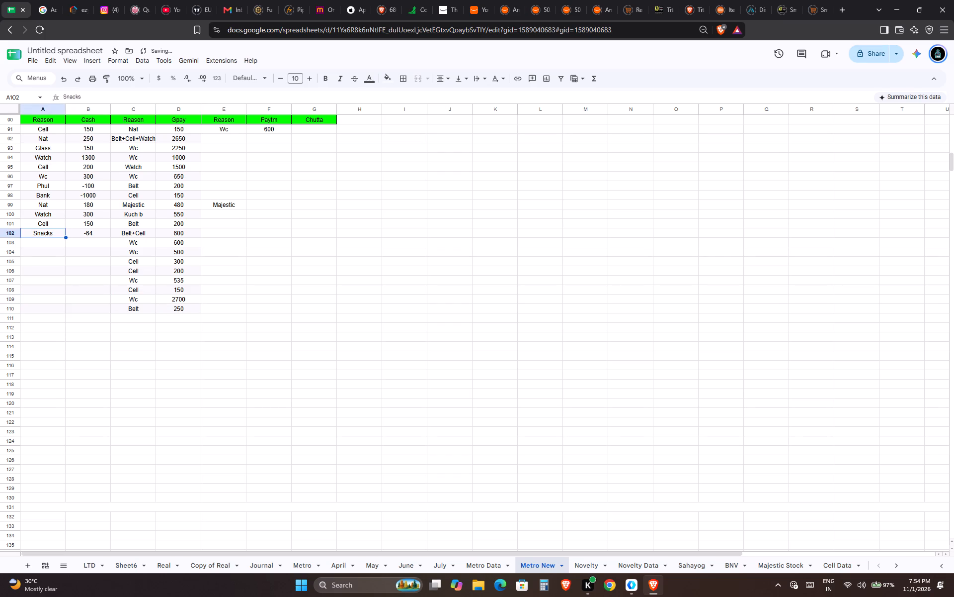
pyautogui.press('Down')
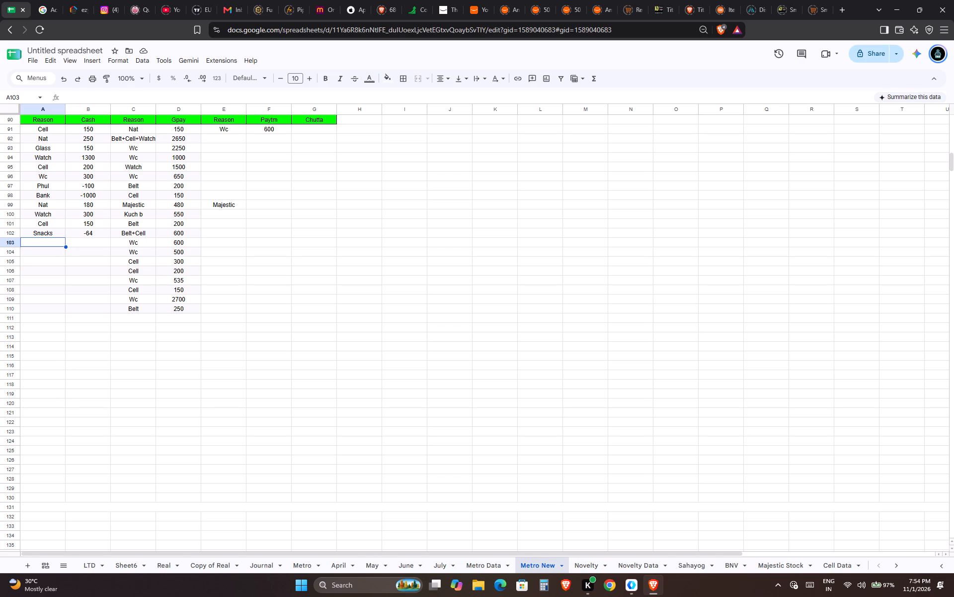
pyautogui.hotkey('shift', 'f')
pyautogui.press('BackSpace')
pyautogui.write('Wc')
pyautogui.press('Tab')
pyautogui.press('Left')
pyautogui.press('F2')
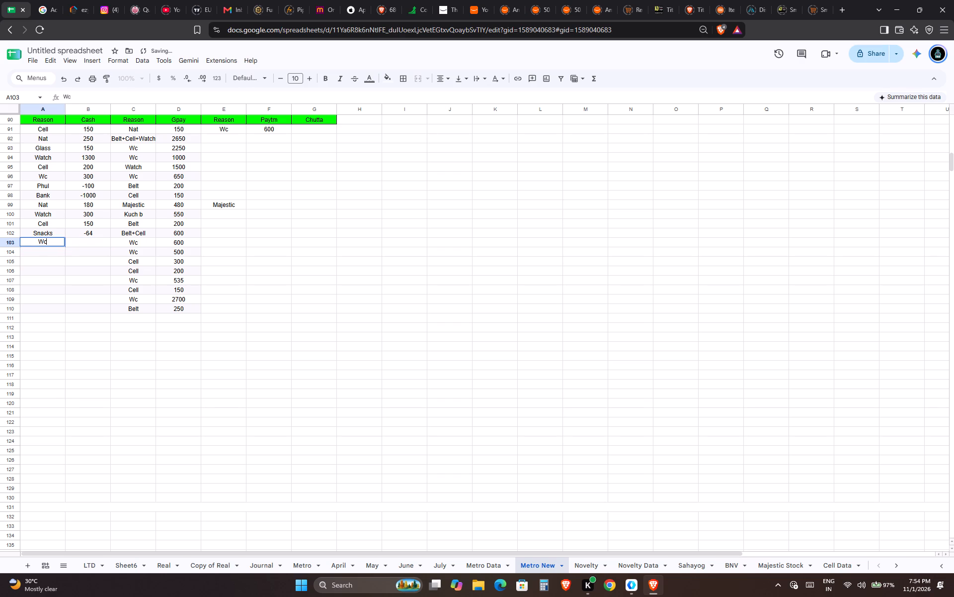
pyautogui.press('+')
pyautogui.write('Cell')
pyautogui.press('Tab')
pyautogui.write('470')
pyautogui.press('Return')
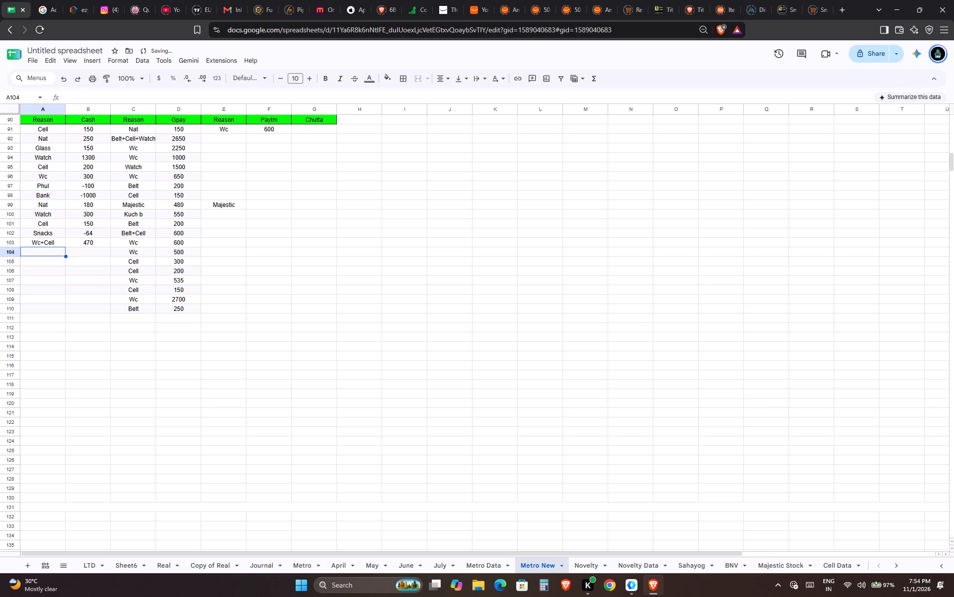
pyautogui.hotkey('ctrl', 's')
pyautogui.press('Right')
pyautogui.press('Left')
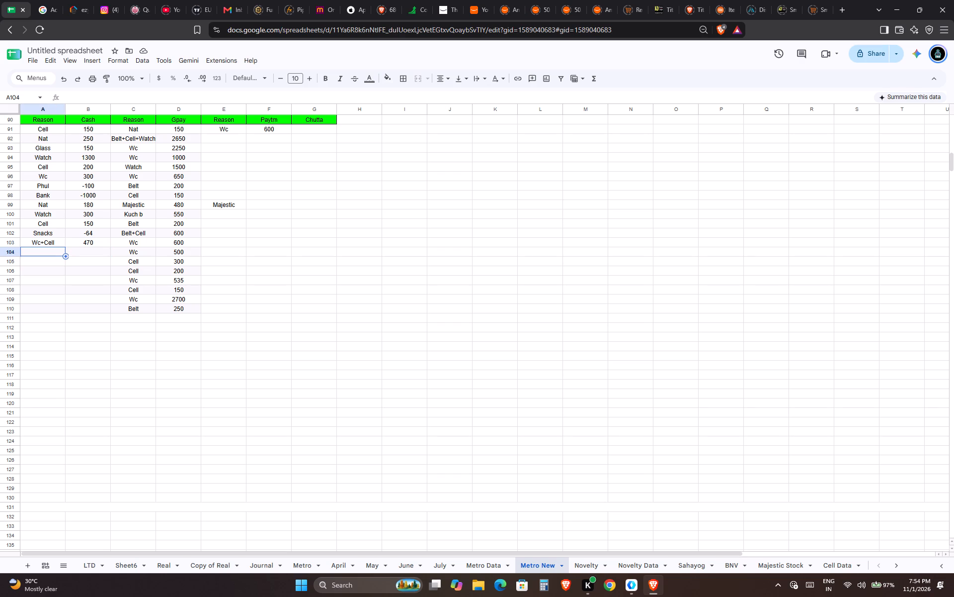
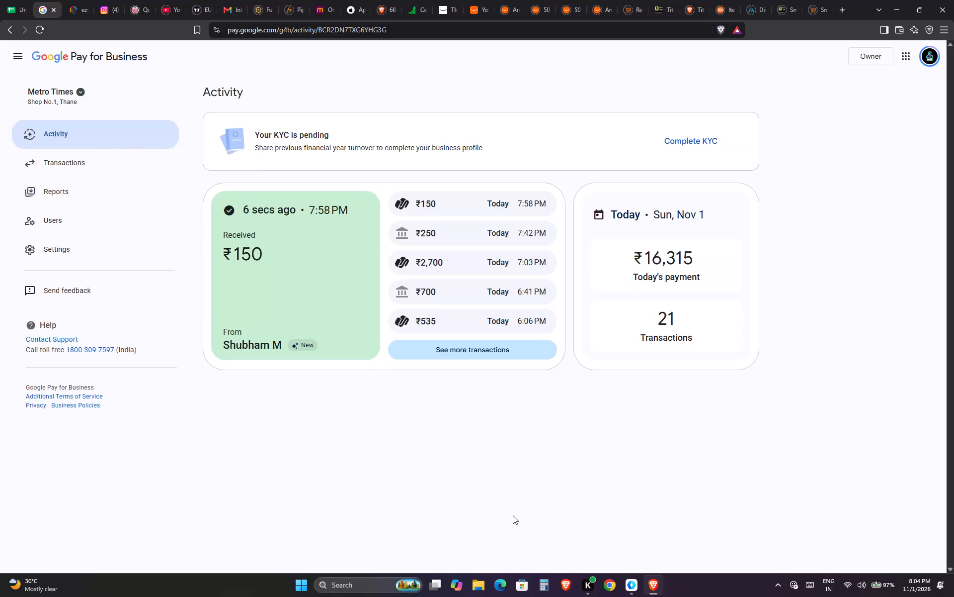
# Add a Gpay entry in row 111 of the Metro New sheet with reason Cell and amount 150.
pyautogui.hotkey('ctrl', 'shift', 'Tab')
pyautogui.press('Right')
pyautogui.press('Right')
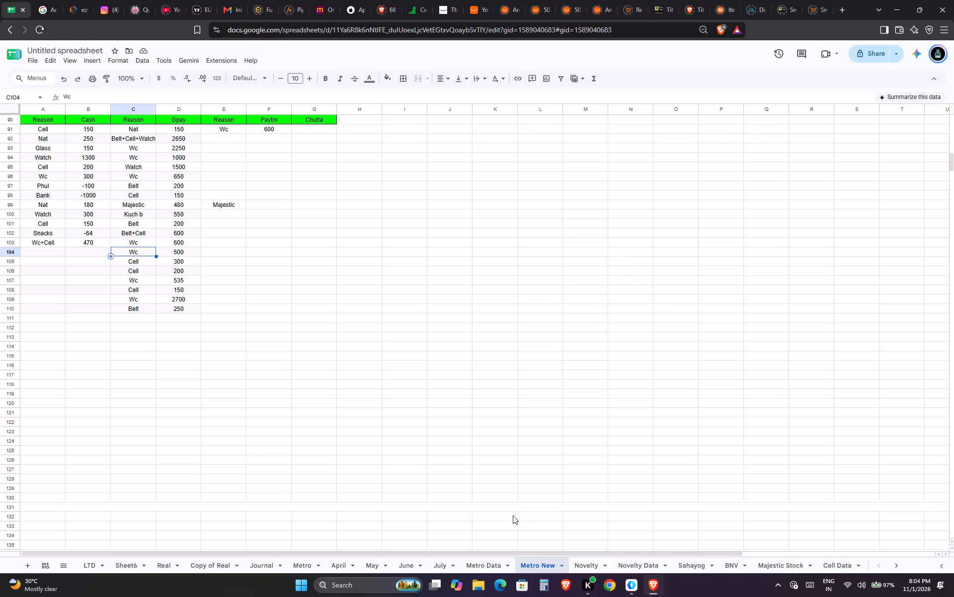
pyautogui.hotkey('ctrl', 'Down')
pyautogui.press('Down')
pyautogui.hotkey('shift', 'c')
pyautogui.press('Tab')
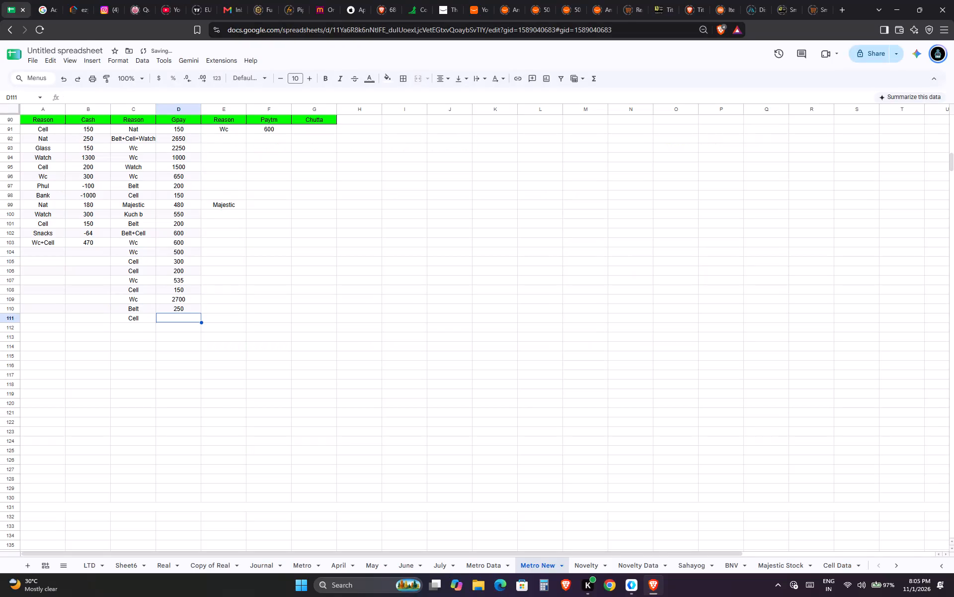
pyautogui.write('150')
pyautogui.press('Right')
# Compare the sum of the Gpay amounts from row 91 to row 111 with today's payment total in Google Pay for Business.
pyautogui.press('Left')
pyautogui.press('Up')
pyautogui.hotkey('ctrl', 'Up')
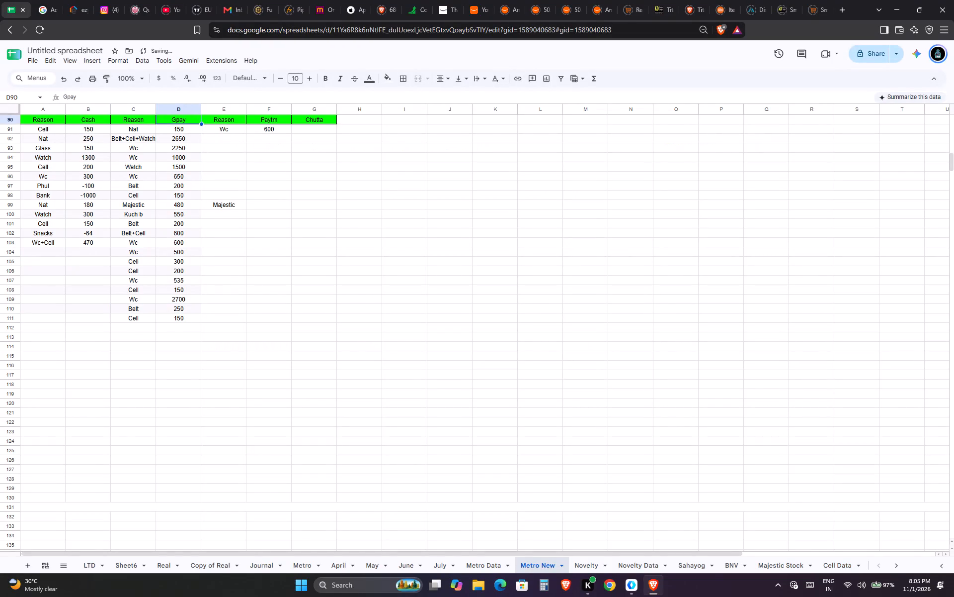
pyautogui.press('Down')
pyautogui.hotkey('ctrl', 'shift', 'Down')
pyautogui.hotkey('ctrl', 'Tab')
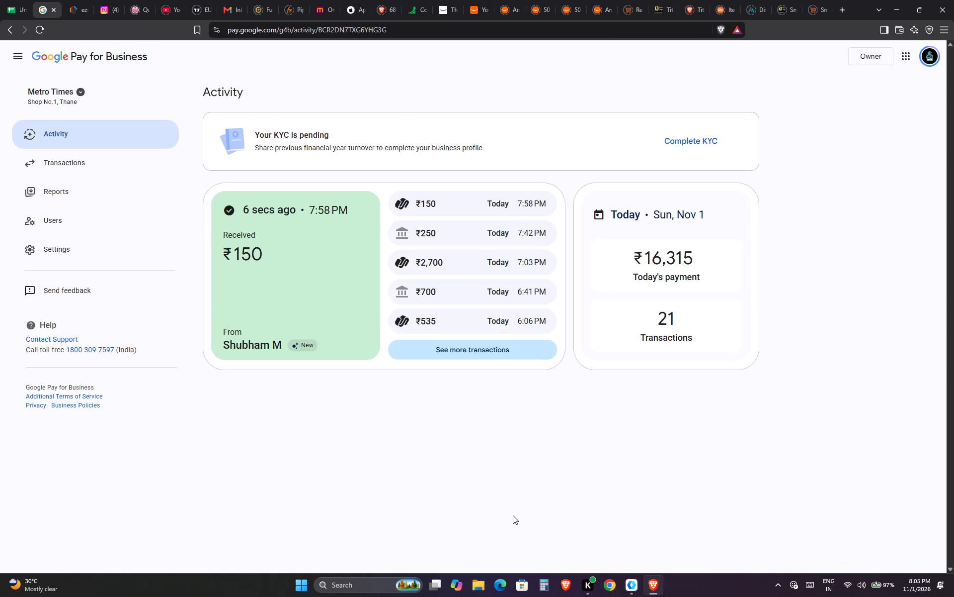
pyautogui.hotkey('ctrl', 'shift', 'Tab')
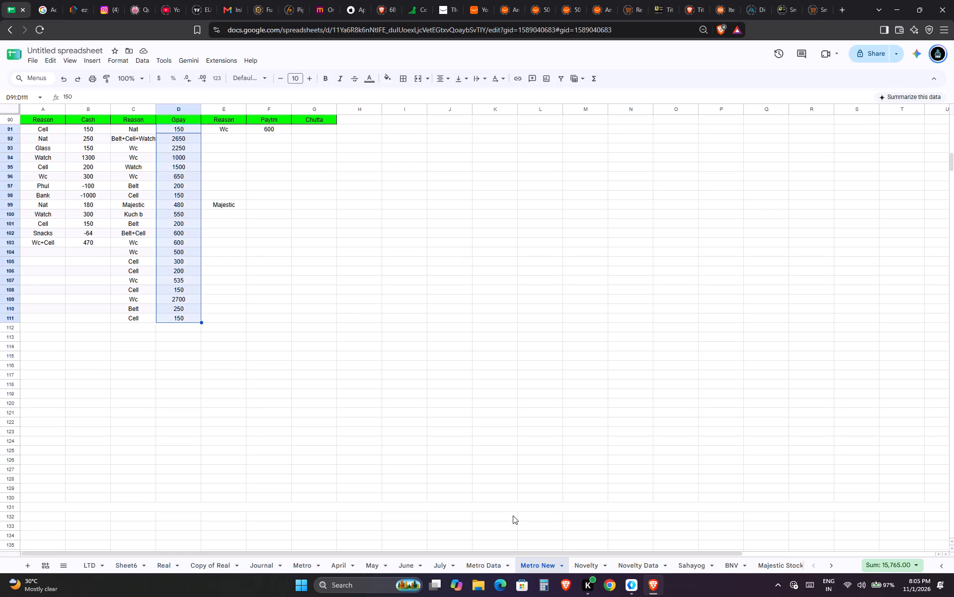
pyautogui.hotkey('ctrl', 'Tab')
pyautogui.hotkey('ctrl', 'shift', 'Tab')
pyautogui.hotkey('ctrl', 'Tab')
pyautogui.hotkey('ctrl', 'shift', 'Tab')
# Add a Gpay entry in row 112 of the Metro New sheet with reason Wc and amount 700.
pyautogui.hotkey('ctrl', 'Left')
pyautogui.press('Left')
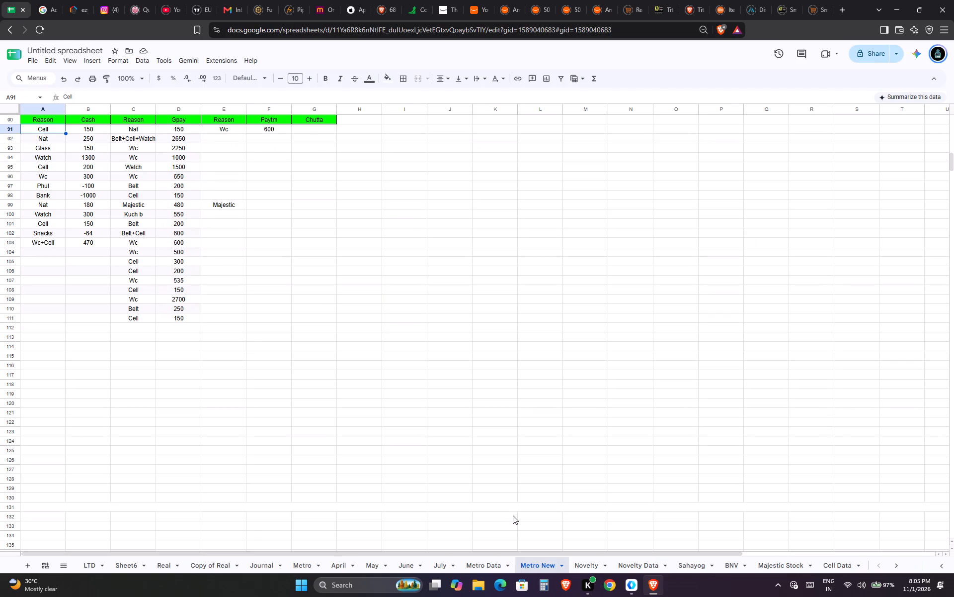
pyautogui.press('Down')
pyautogui.press('Right')
pyautogui.press('Right')
pyautogui.press('Right')
pyautogui.hotkey('ctrl', 'Down')
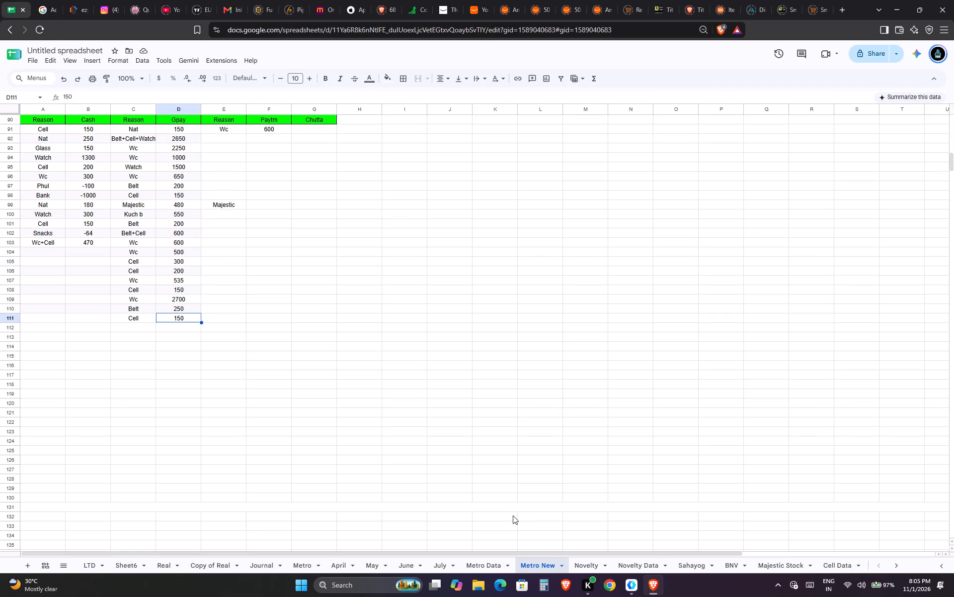
pyautogui.press('Down')
pyautogui.write('700')
pyautogui.press('Left')
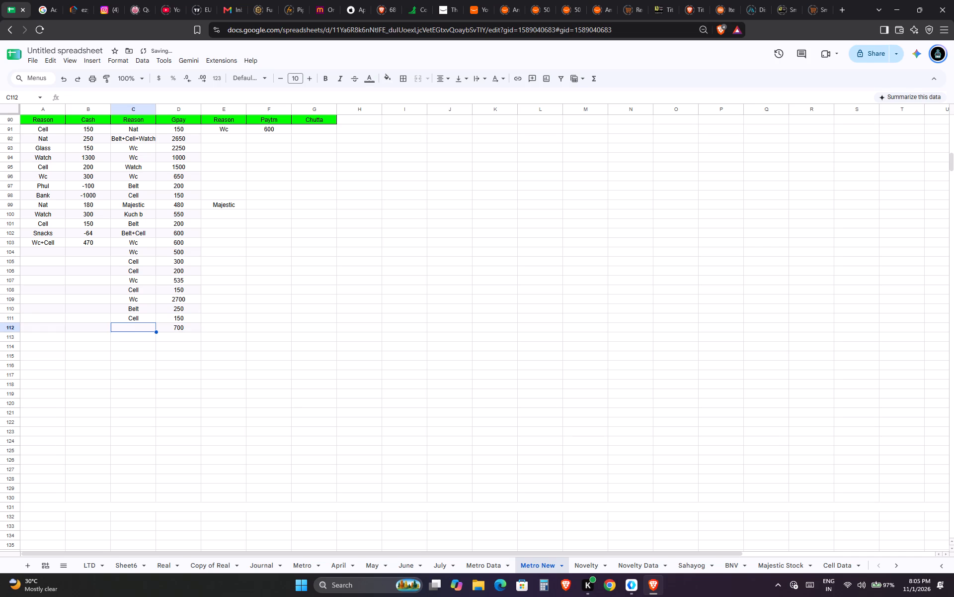
pyautogui.hotkey('shift', 'w')
pyautogui.press('Right')
pyautogui.press('Left')
pyautogui.write('Wc')
pyautogui.press('Right')
# Compare the sum of the Gpay amounts from row 91 to row 112 with today's payment total in Google Pay for Business.
pyautogui.hotkey('ctrl', 'Up')
pyautogui.press('Down')
pyautogui.hotkey('ctrl', 'shift', 'Down')
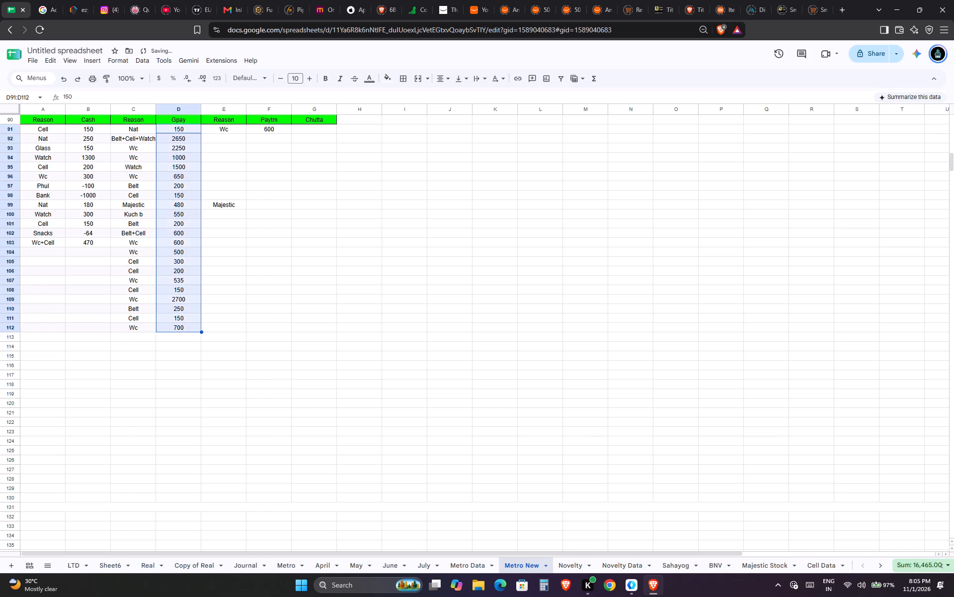
pyautogui.hotkey('ctrl', 'Tab')
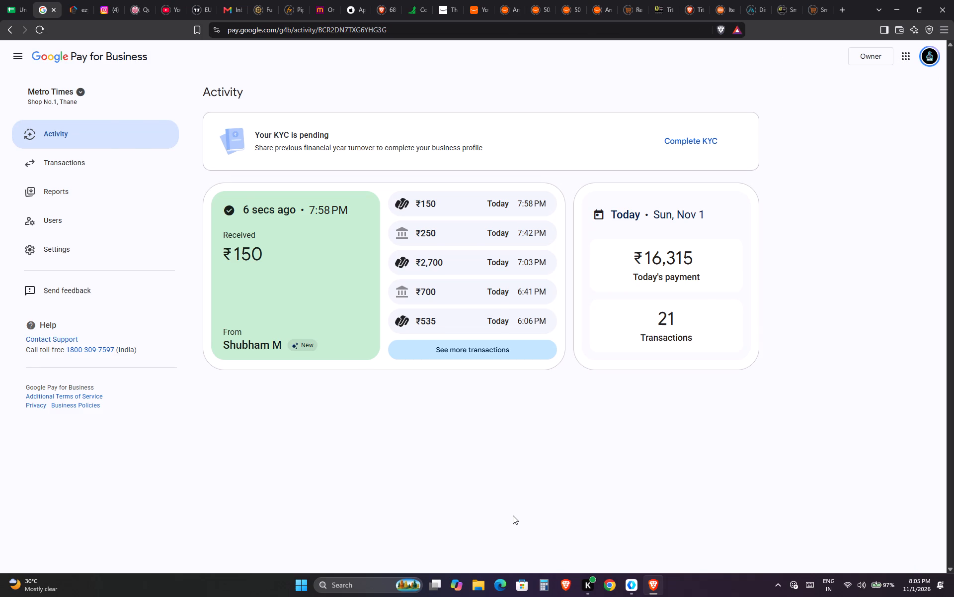
pyautogui.hotkey('ctrl', 'shift', 'Tab')
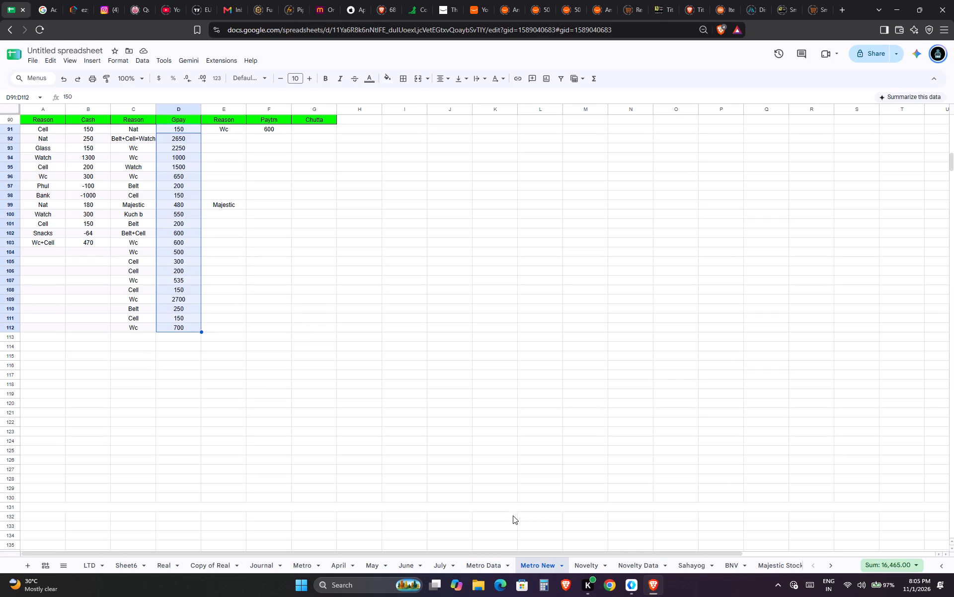
pyautogui.hotkey('ctrl', 'shift', 'Tab')
pyautogui.hotkey('ctrl', 'Tab')
pyautogui.hotkey('ctrl', 'shift', 'Tab')
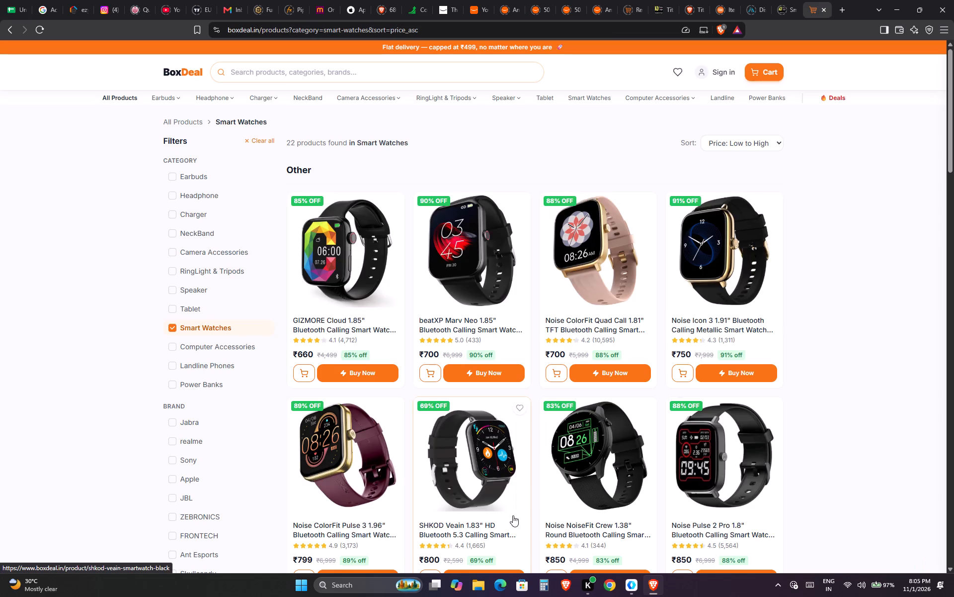
pyautogui.hotkey('ctrl', 'shift', 'Tab')
pyautogui.hotkey('ctrl', 'Tab')
pyautogui.hotkey('ctrl', 'Tab')
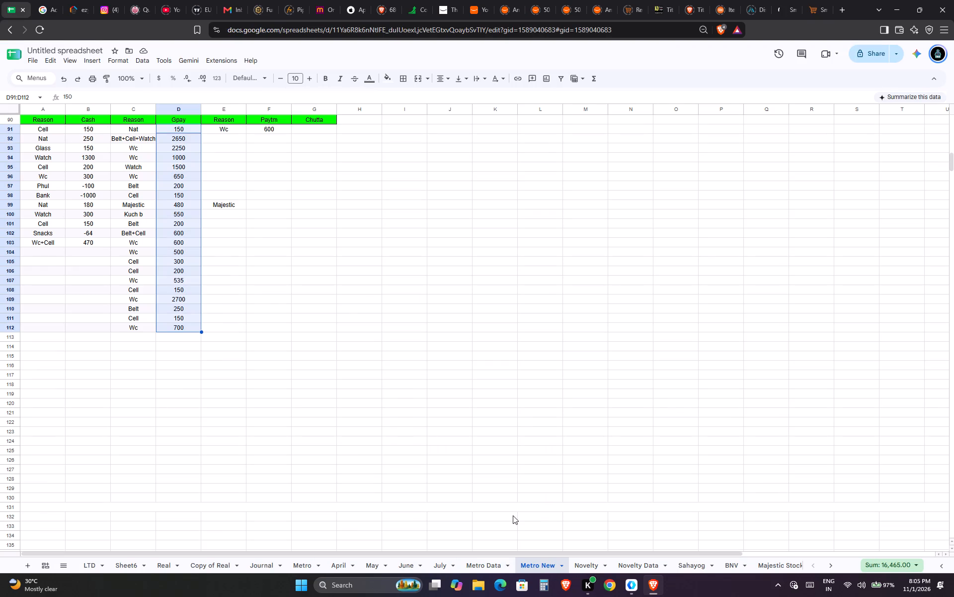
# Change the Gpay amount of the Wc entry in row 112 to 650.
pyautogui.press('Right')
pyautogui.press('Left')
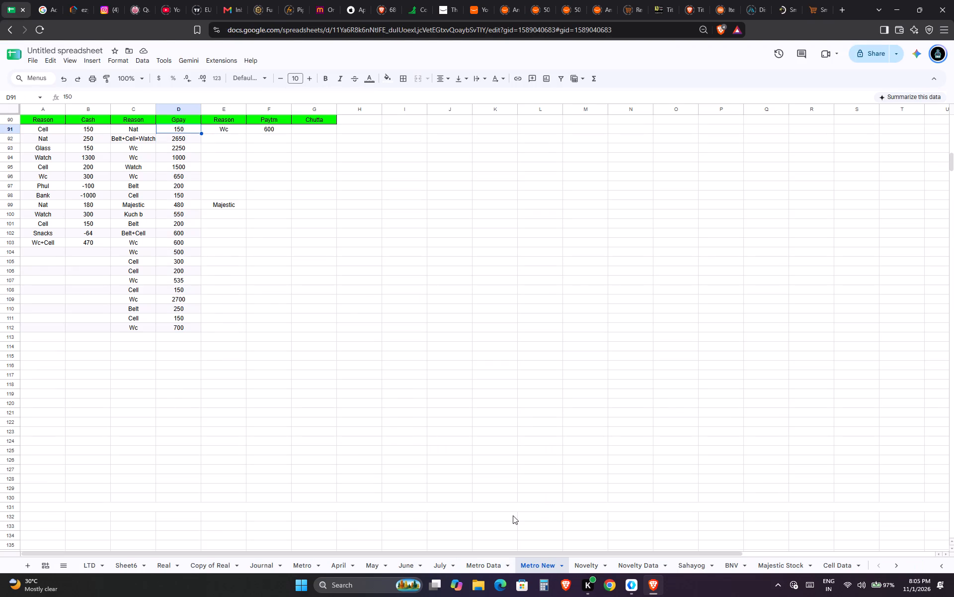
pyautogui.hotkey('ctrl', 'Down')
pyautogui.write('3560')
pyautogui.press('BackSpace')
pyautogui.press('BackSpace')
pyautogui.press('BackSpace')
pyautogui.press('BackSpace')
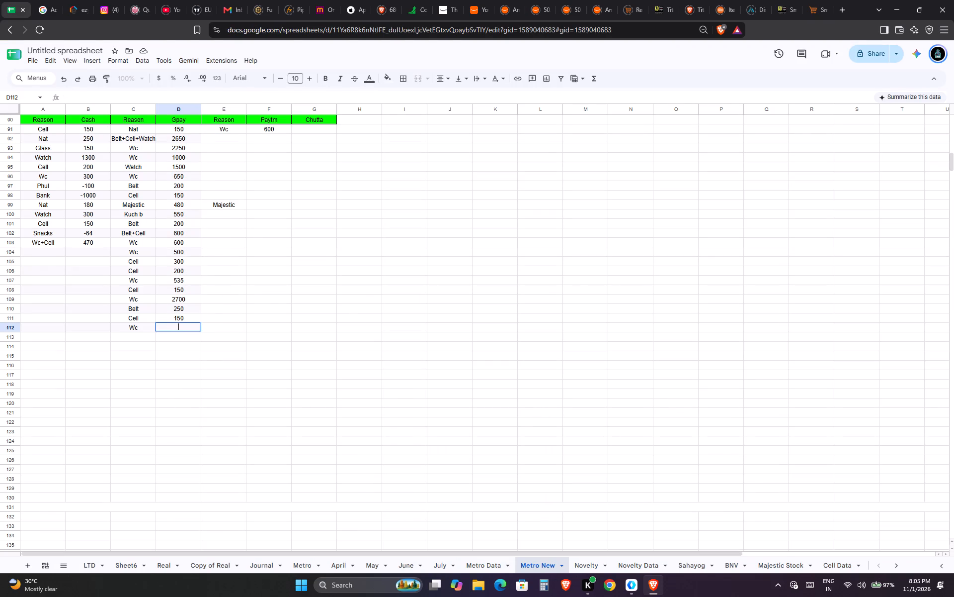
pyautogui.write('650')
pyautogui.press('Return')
# Recheck the sum of the Gpay amounts in D91:D112 against today's payment total in Google Pay for Business.
pyautogui.hotkey('ctrl', 'Up')
pyautogui.hotkey('ctrl', 'Up')
pyautogui.press('Down')
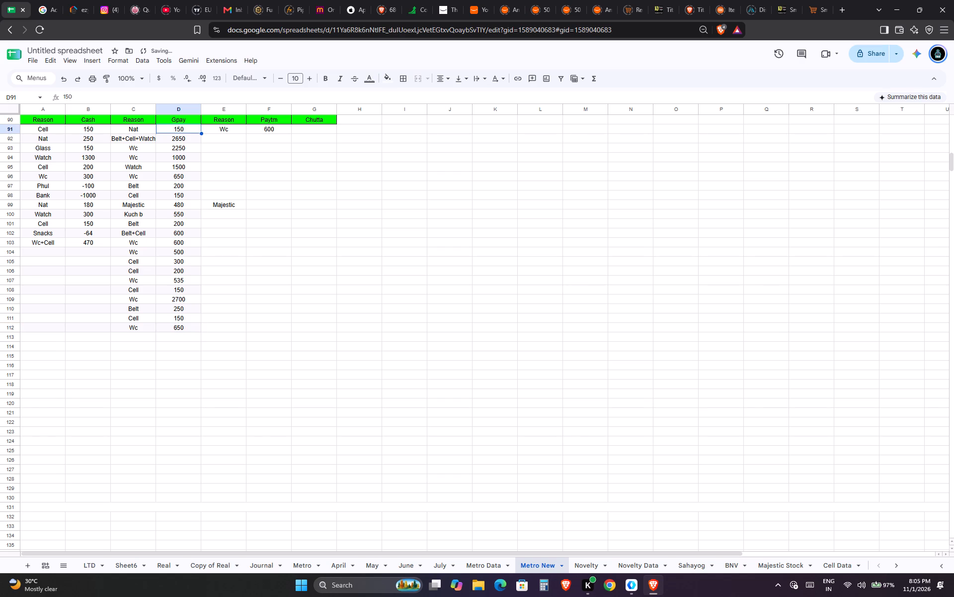
pyautogui.hotkey('ctrl', 'shift', 'Down')
pyautogui.hotkey('ctrl', 'Tab')
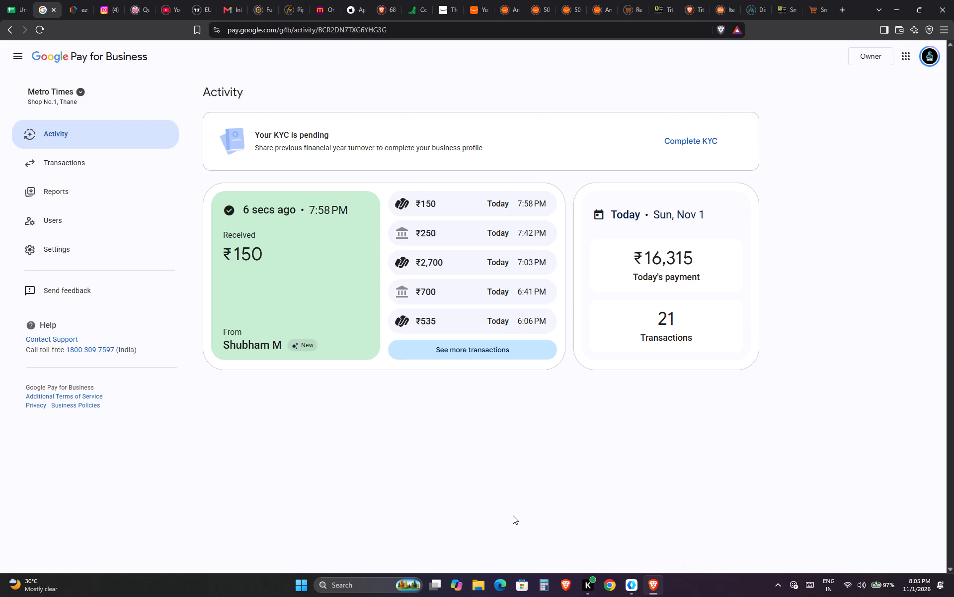
pyautogui.hotkey('ctrl', 'shift', 'Tab')
# Set the Gpay amount of the Wc entry in row 112 to 550.
pyautogui.hotkey('ctrl', 'Down')
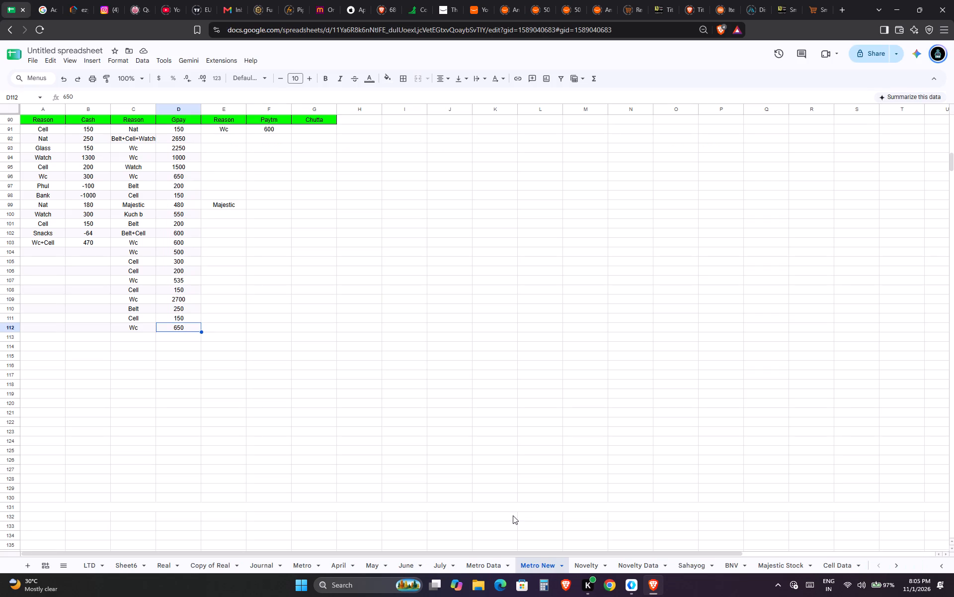
pyautogui.write('550')
pyautogui.press('Return')
# Verify the sum of the Gpay amounts in D91:D112 against today's payment total in Google Pay for Business.
pyautogui.hotkey('ctrl', 'Up')
pyautogui.hotkey('ctrl', 'Up')
pyautogui.press('Down')
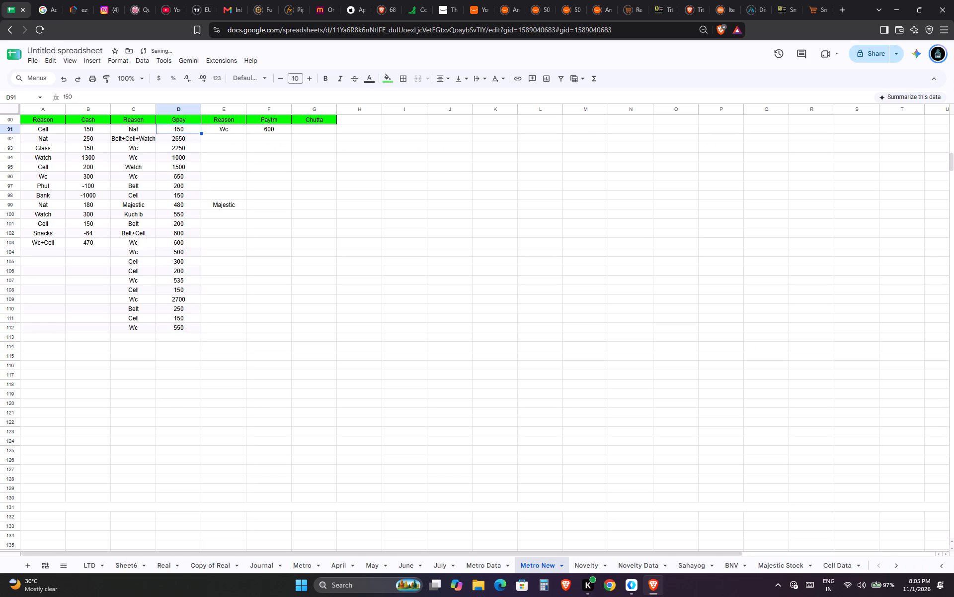
pyautogui.hotkey('ctrl', 'shift', 'Down')
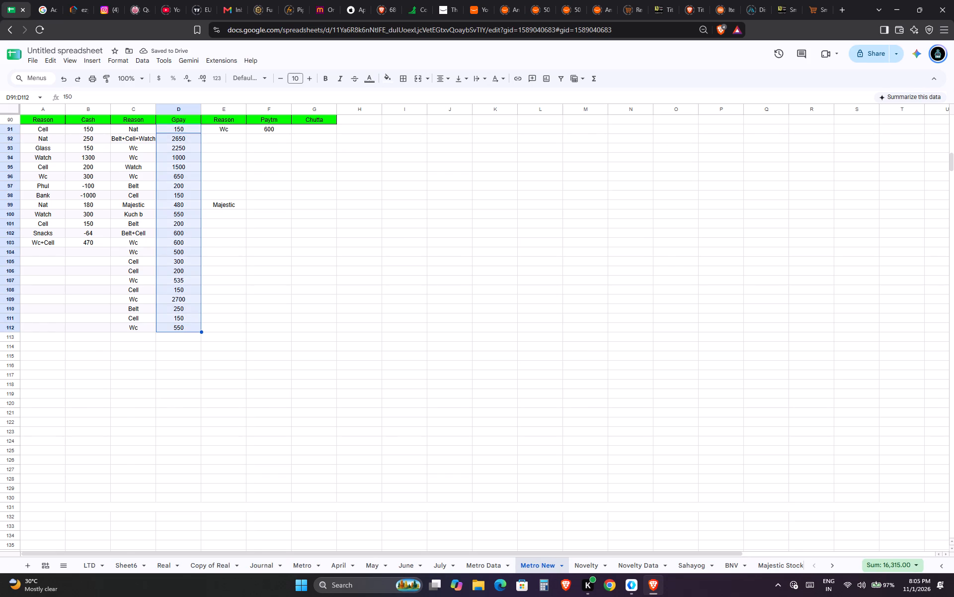
pyautogui.hotkey('ctrl', 'Tab')
pyautogui.hotkey('ctrl', 'shift', 'Tab')
pyautogui.hotkey('ctrl', 'Tab')
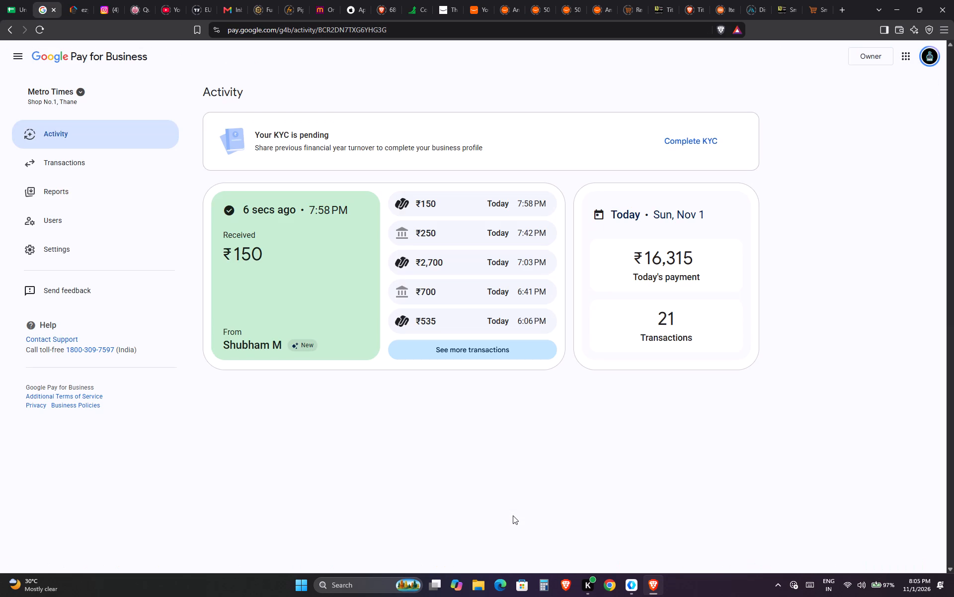
pyautogui.hotkey('ctrl', 'shift', 'Tab')
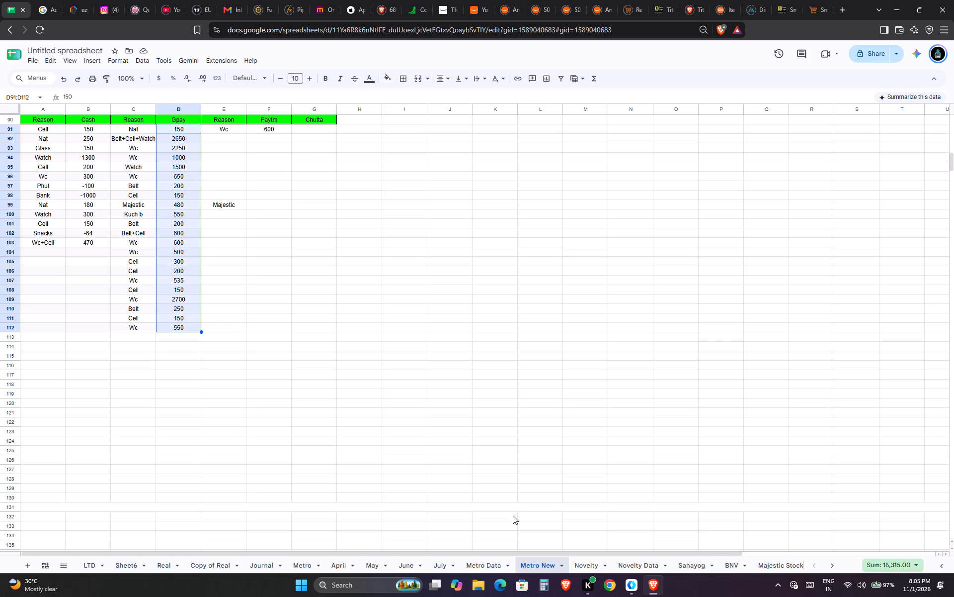
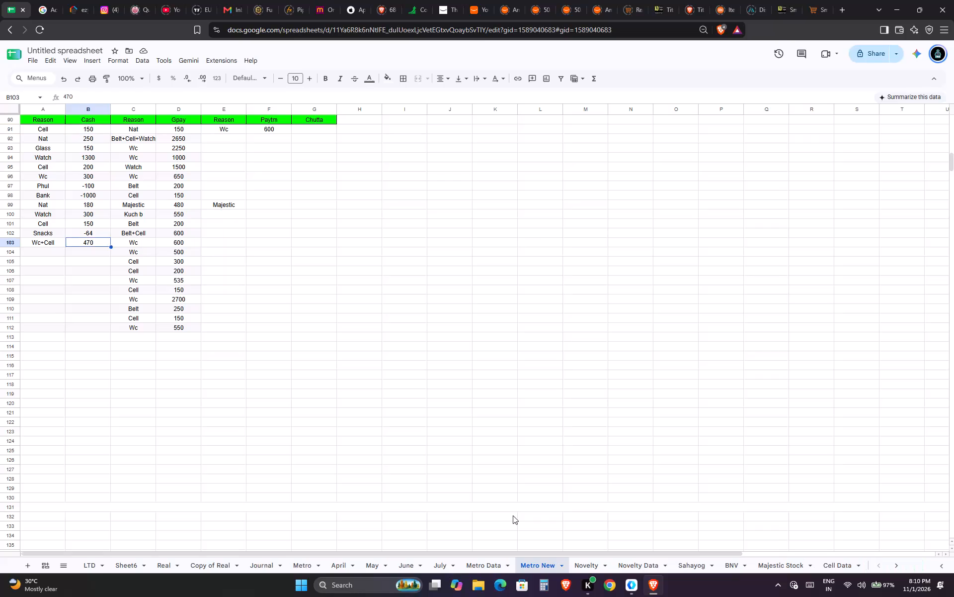
# Enter a cash amount of 20 in row 104, below the Wc+Cell entry.
pyautogui.press('Down')
pyautogui.write('20')
pyautogui.press('Down')
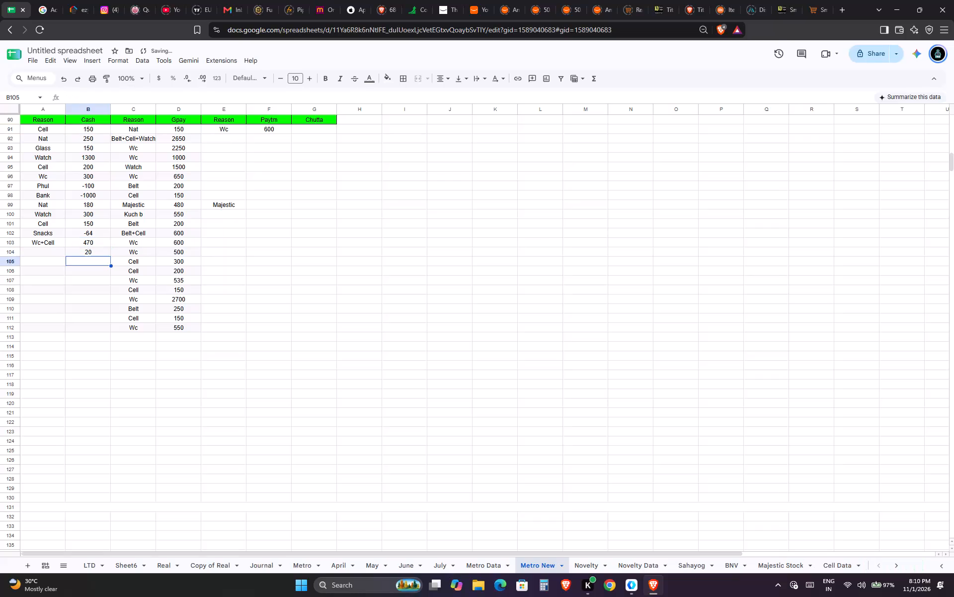
pyautogui.hotkey('ctrl', 'Tab')
pyautogui.hotkey('ctrl', 'shift', 'Tab')
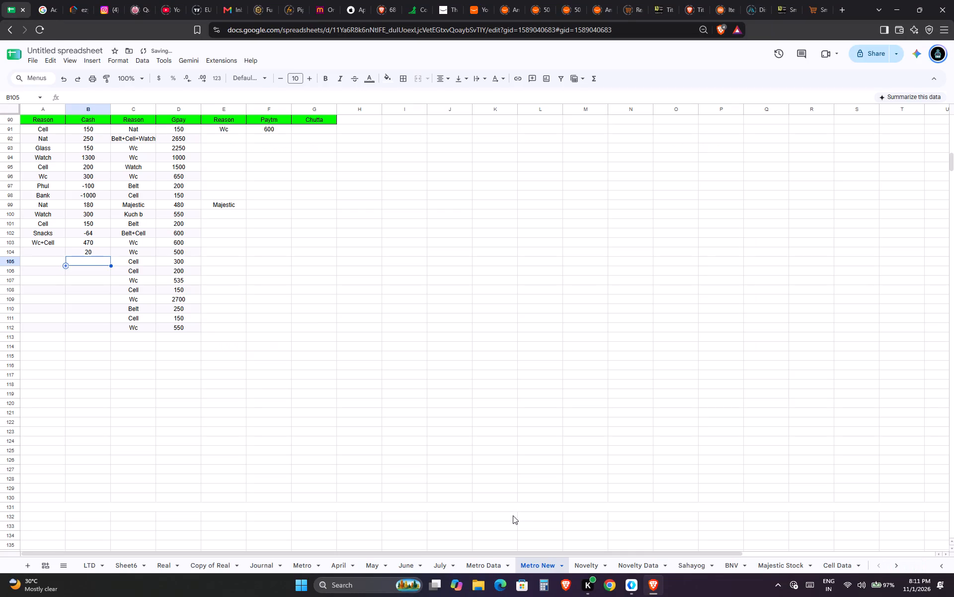
# Add a Gpay entry in row 113 with the reason Watch and amount 300, and save the spreadsheet.
pyautogui.hotkey('ctrl', 'Right')
pyautogui.hotkey('ctrl', 'Down')
pyautogui.press('Down')
pyautogui.write('Wa')
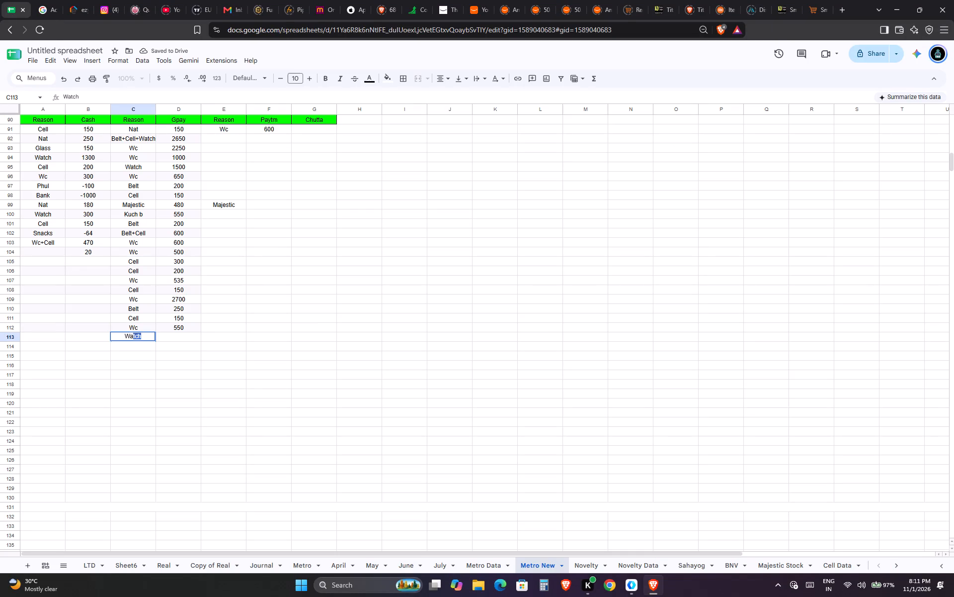
pyautogui.press('Tab')
pyautogui.write('300')
pyautogui.press('Left')
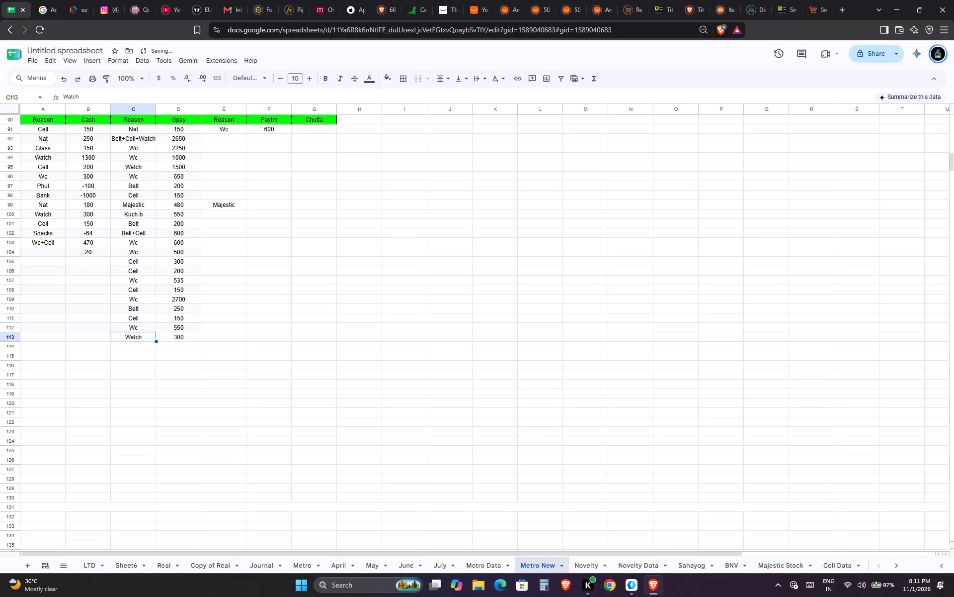
pyautogui.hotkey('ctrl', 's')
# Enter Pin as the reason for the cash amount in row 104.
pyautogui.press('Left')
pyautogui.hotkey('ctrl', 'Up')
pyautogui.press('Left')
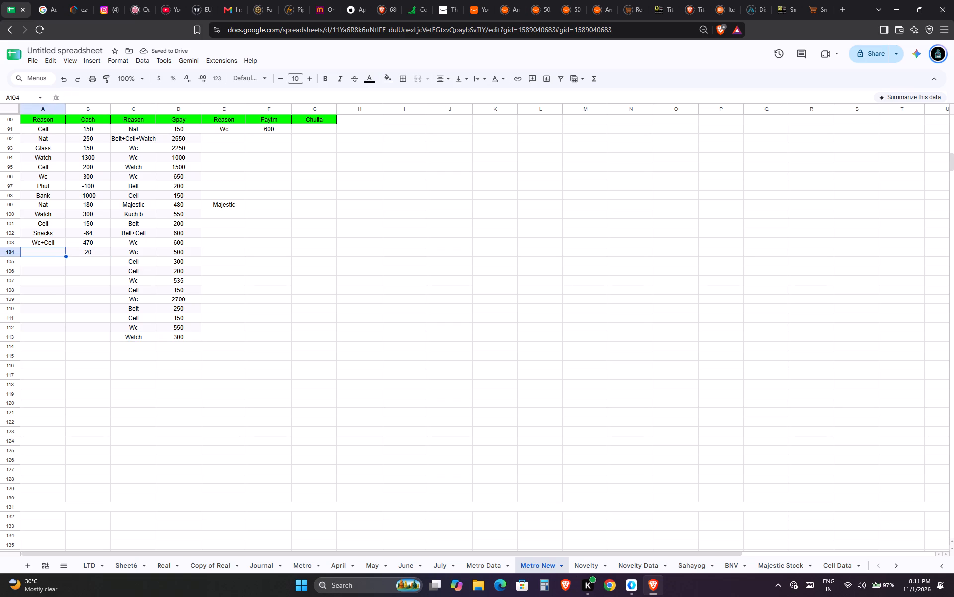
pyautogui.write('Pin')
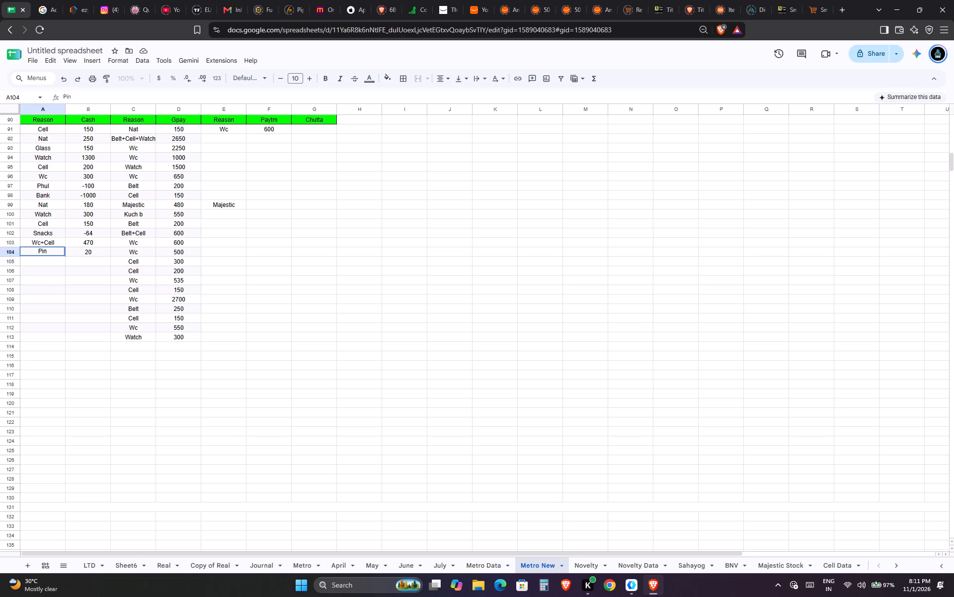
pyautogui.press('Down')
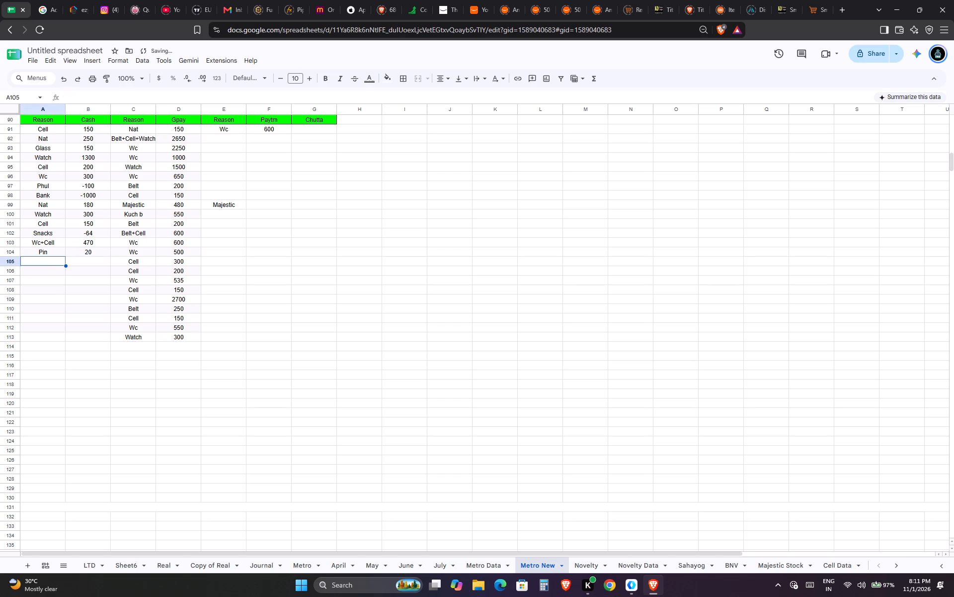
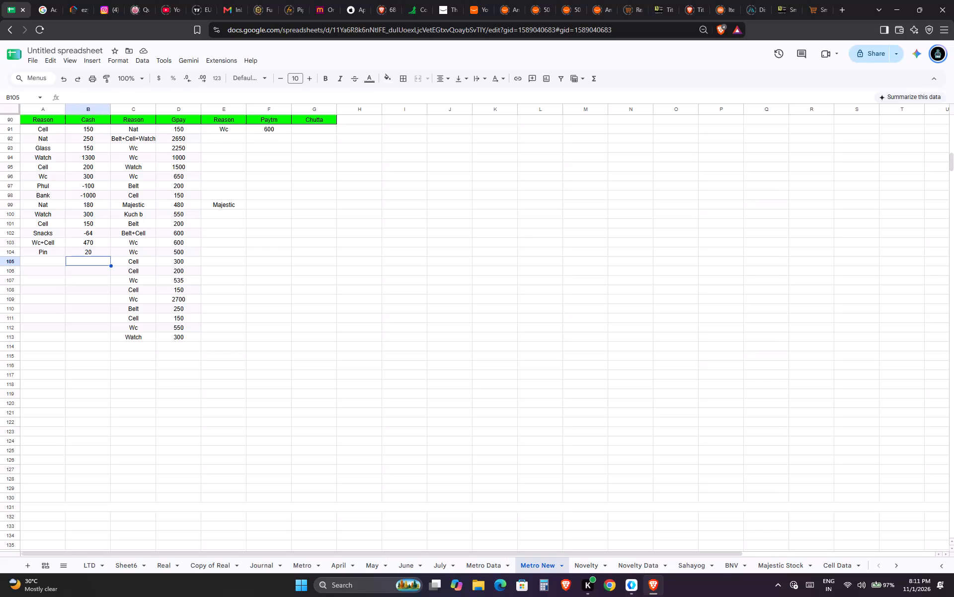
# Add a cash entry in row 105 with the reason Cell and amount 50, and save the spreadsheet.
pyautogui.write('50')
pyautogui.press('Left')
pyautogui.hotkey('shift', 'c')
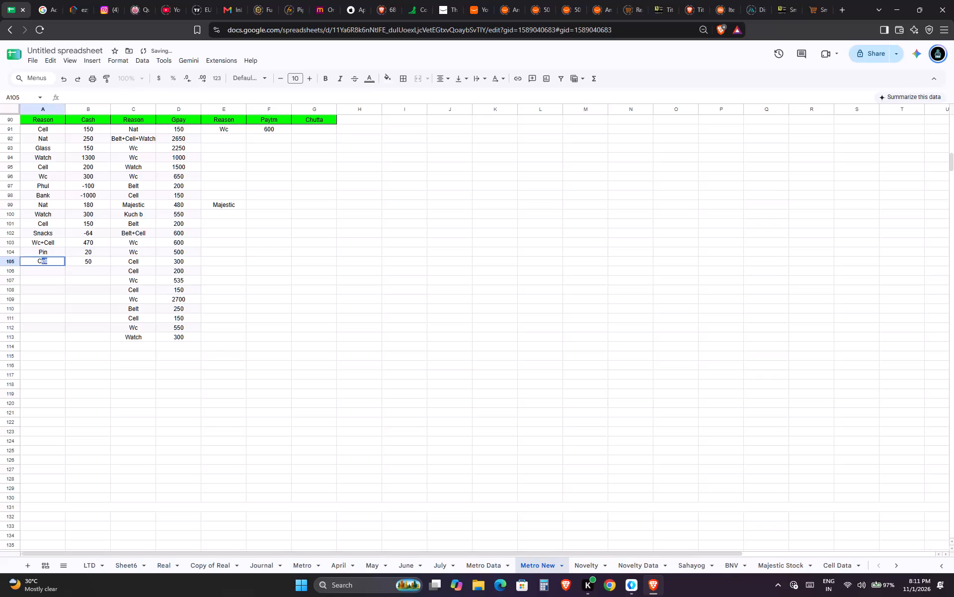
pyautogui.press('Tab')
pyautogui.hotkey('ctrl', 's')
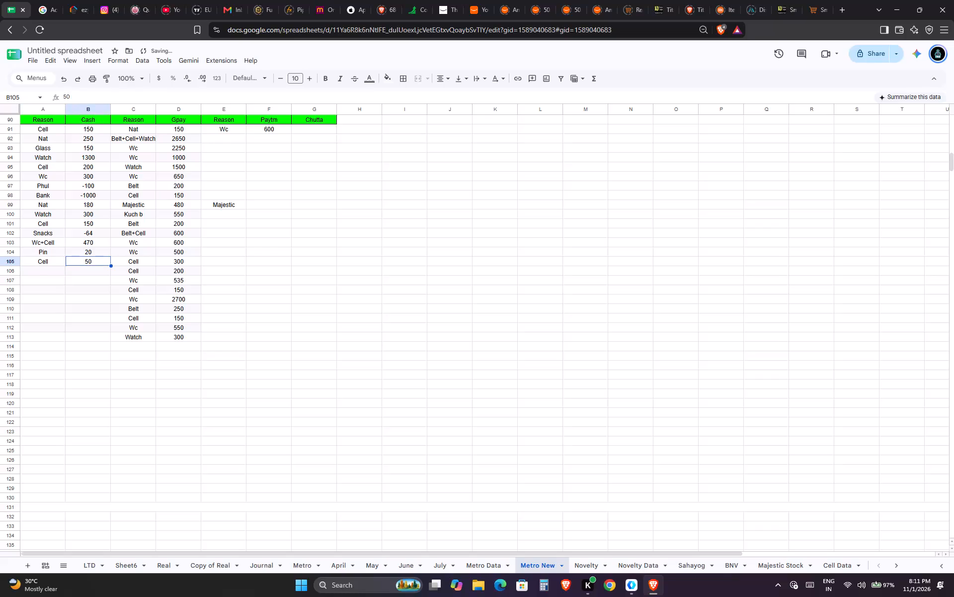
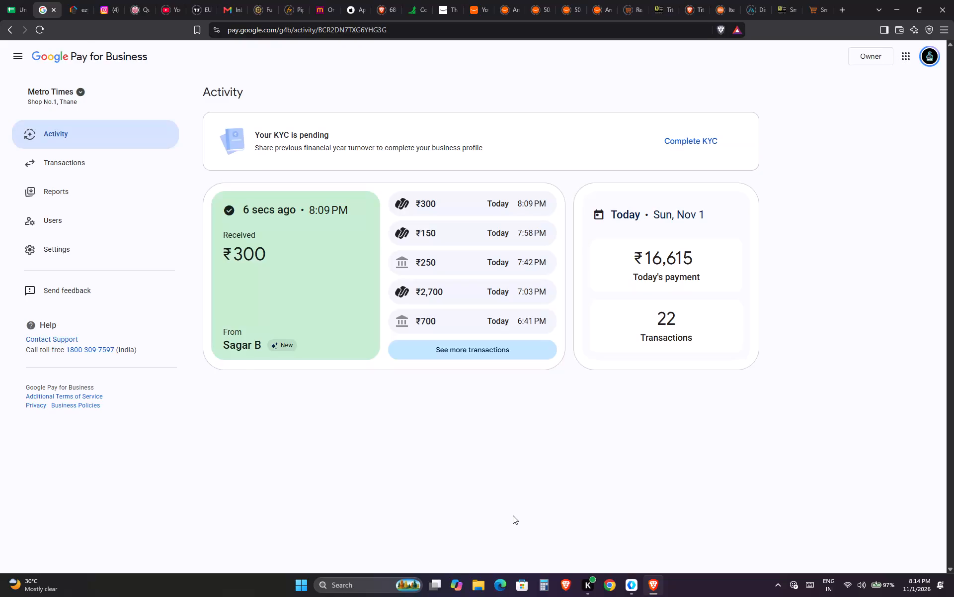
# Check the Gpay entries in the Metro New ledger, then return to today's payment activity in Google Pay for Business.
pyautogui.hotkey('ctrl', 'shift', 'Tab')
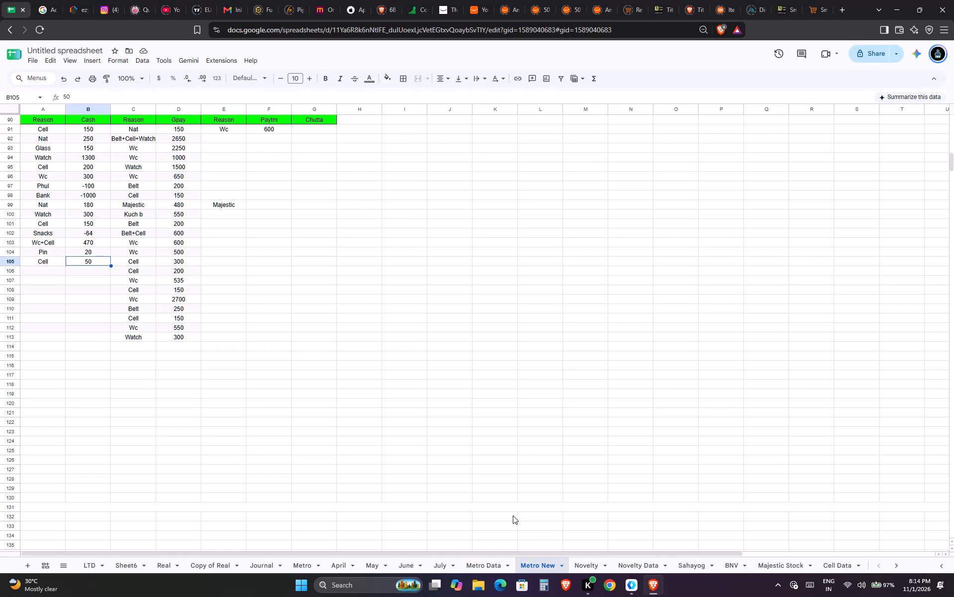
pyautogui.hotkey('ctrl', 'Tab')
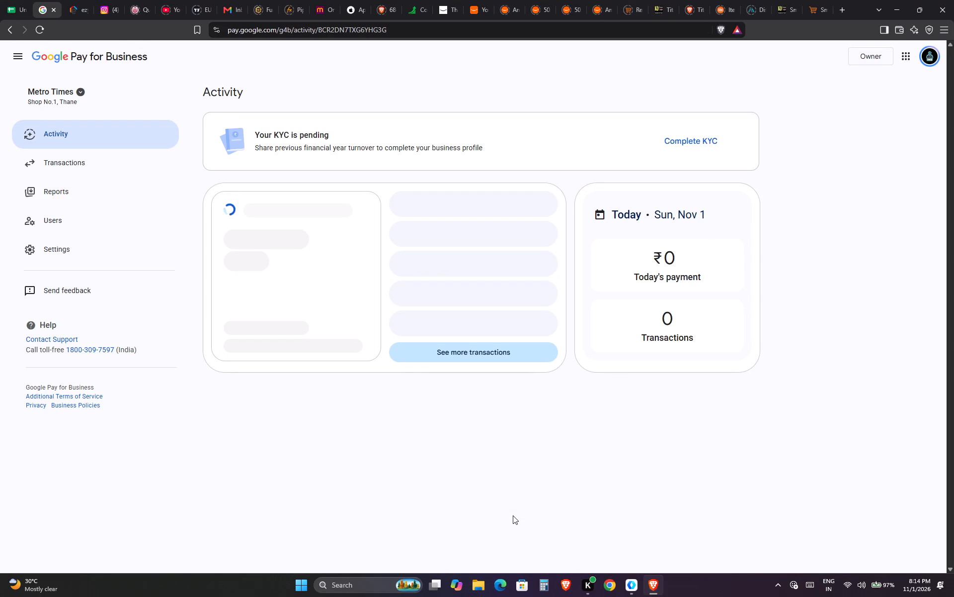
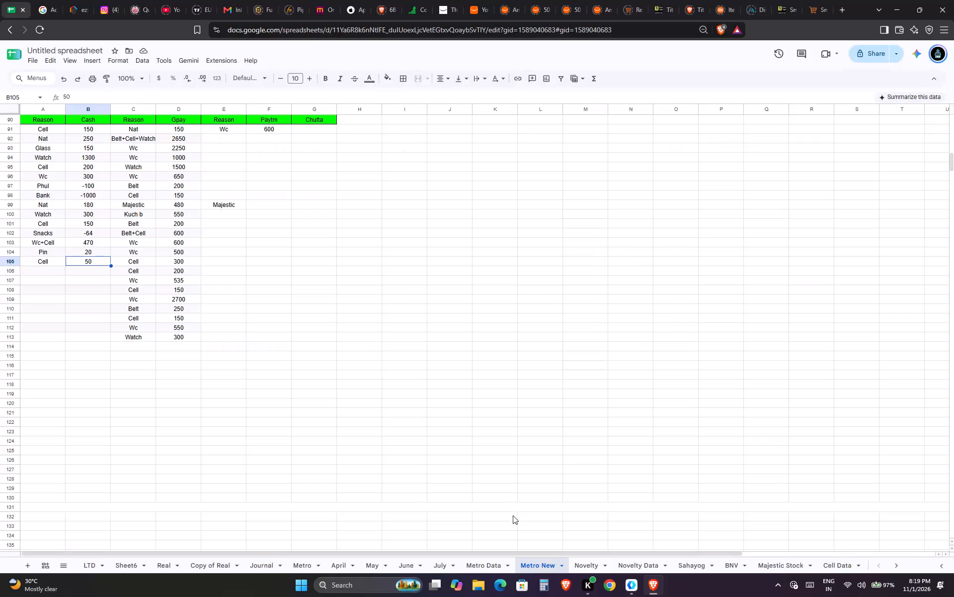
# Copy the last cash entry, Cell 50, into the first empty row below the Gpay entries.
pyautogui.press('Down')
pyautogui.press('Left')
pyautogui.press('Up')
pyautogui.hotkey('shift', 'Right')
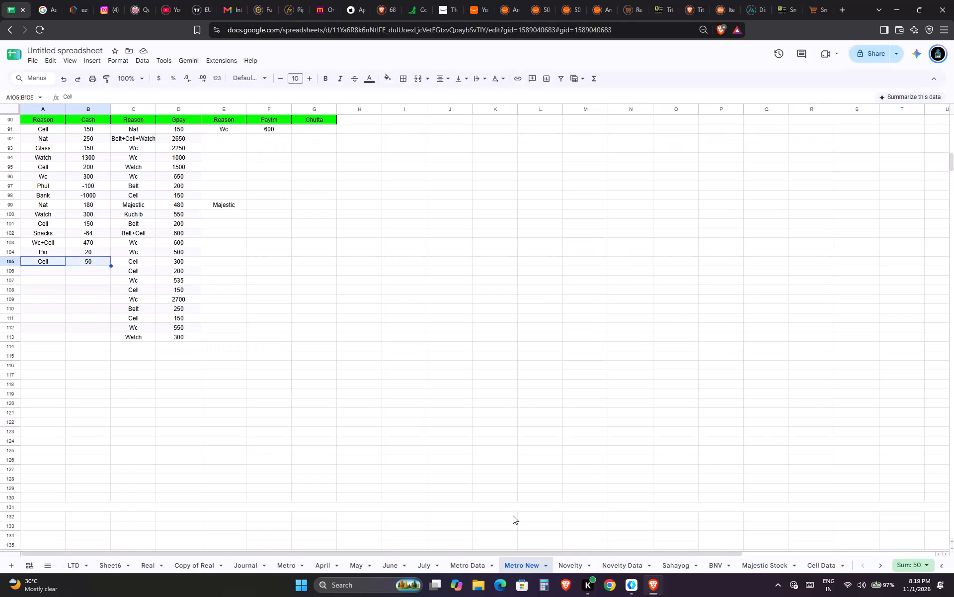
pyautogui.hotkey('ctrl', 'c')
pyautogui.hotkey('ctrl', 'Right')
pyautogui.press('Left')
pyautogui.hotkey('ctrl', 'Down')
pyautogui.press('Down')
pyautogui.hotkey('ctrl', 'v')
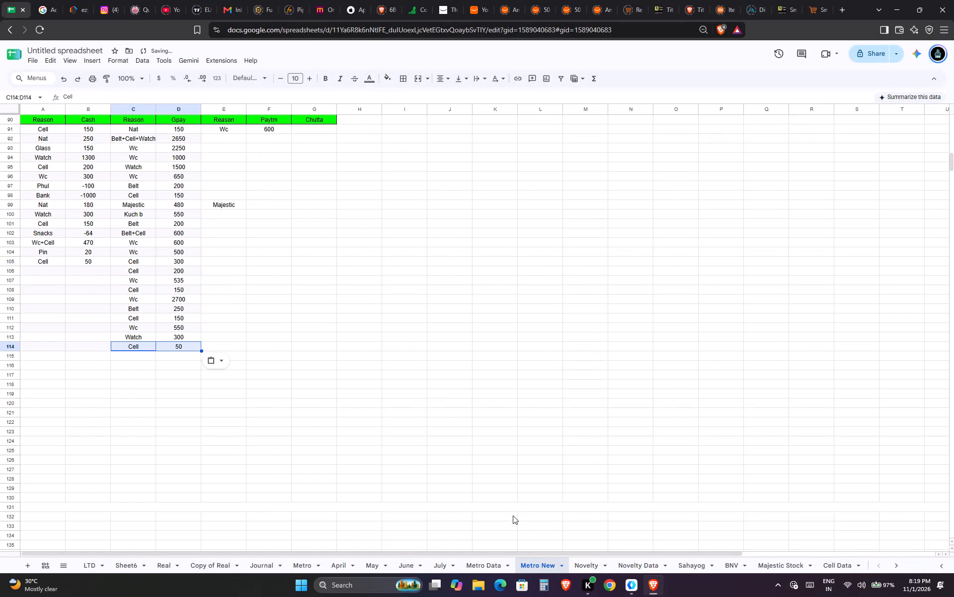
# Select the day's cash amounts from the opening figure in B89 through the last entry in B105 to check their sum.
pyautogui.press('Left')
pyautogui.press('Left')
pyautogui.hotkey('ctrl', 'Up')
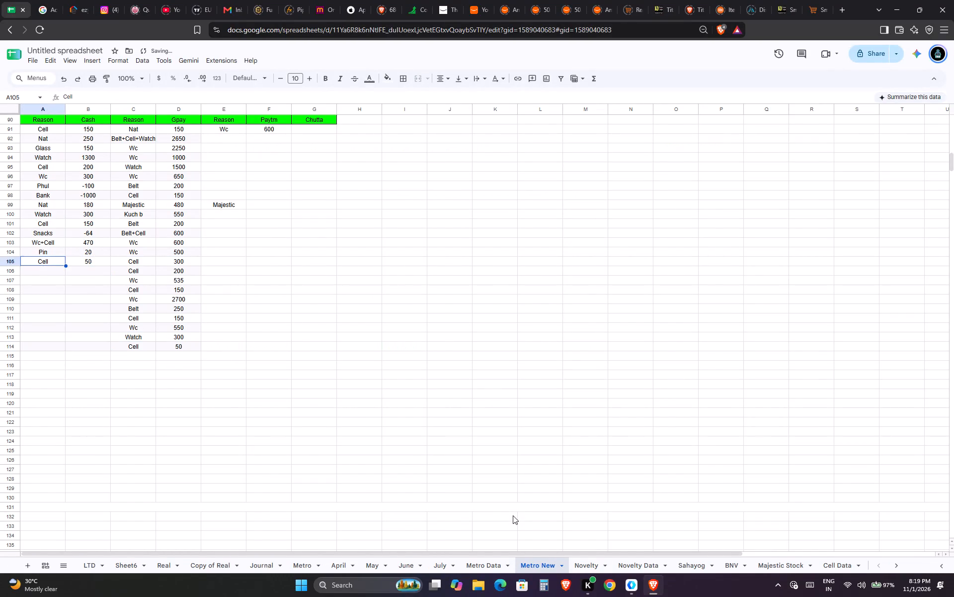
pyautogui.hotkey('ctrl', 'Up')
pyautogui.hotkey('ctrl', 'Up')
pyautogui.press('Down')
pyautogui.press('Right')
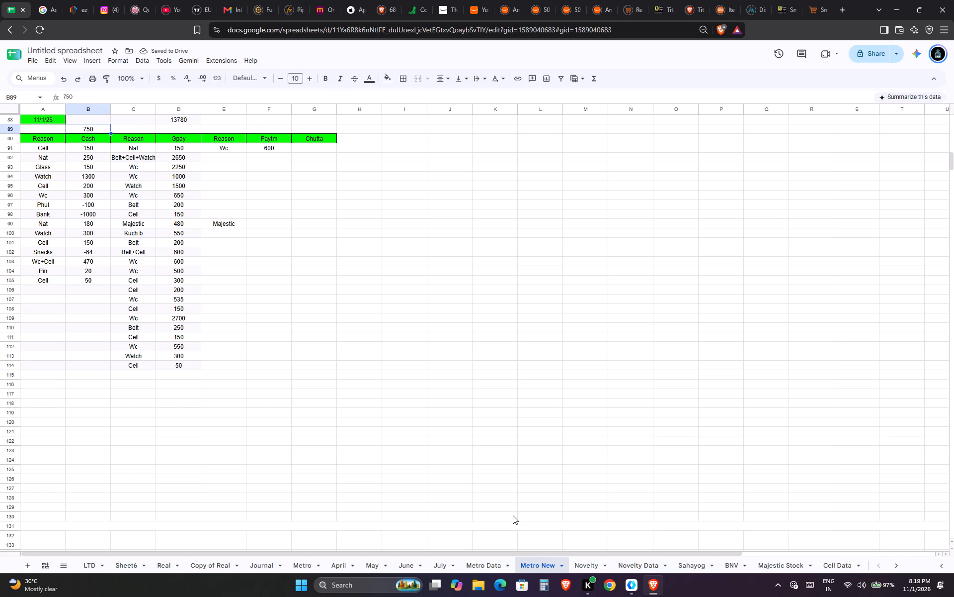
pyautogui.hotkey('ctrl', 'shift', 'Down')
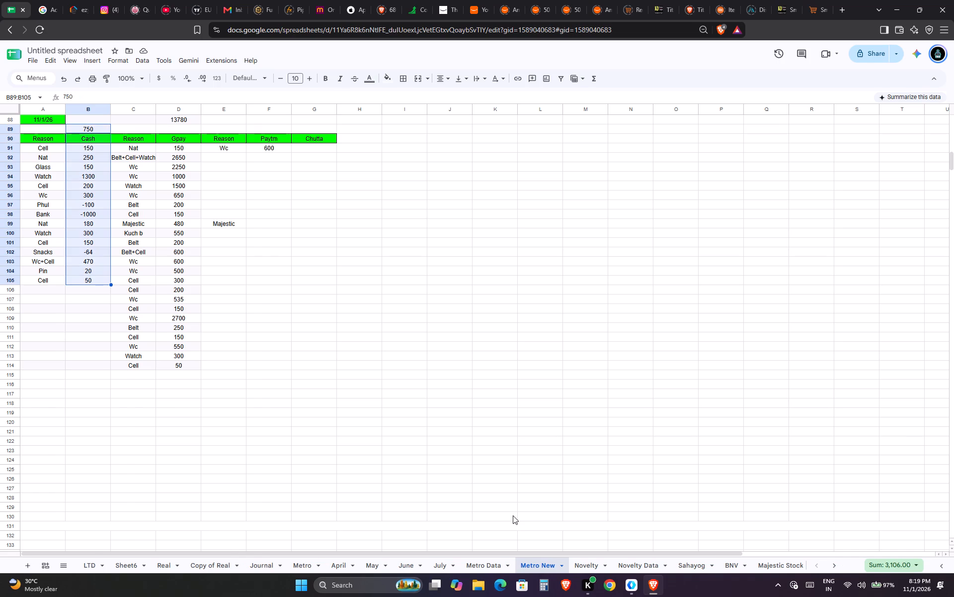
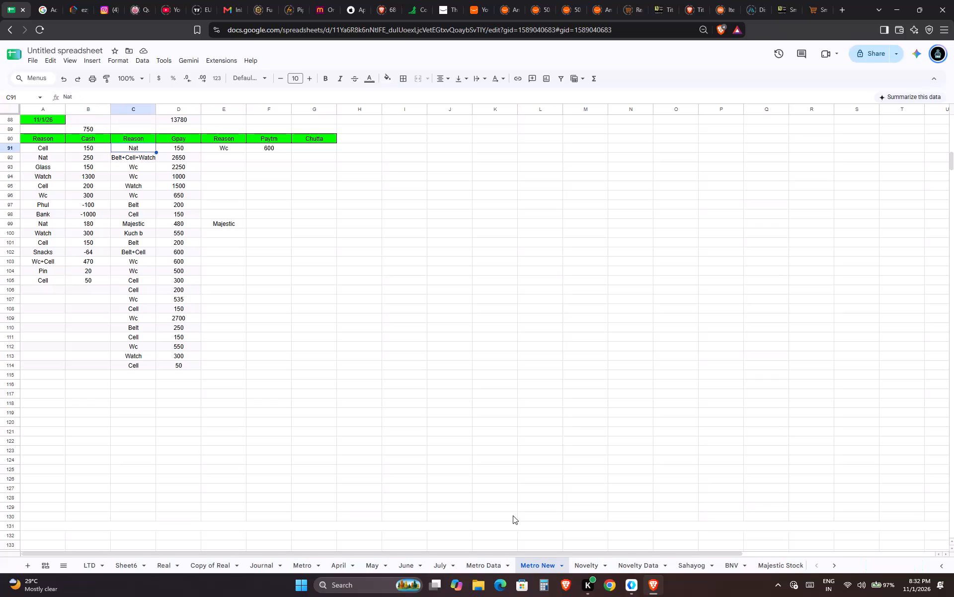
# Check the latest Google Pay payment and add a Gpay entry in row 115 with reason Wc and amount 735.
pyautogui.hotkey('ctrl', 'Down')
pyautogui.press('Down')
pyautogui.hotkey('ctrl', 'Tab')
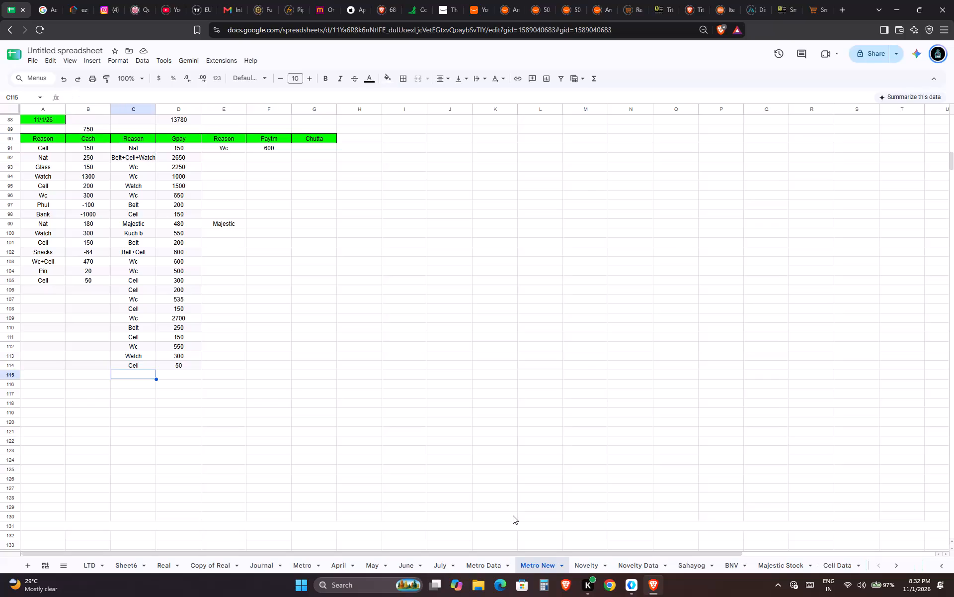
pyautogui.hotkey('ctrl', 'shift', 'Tab')
pyautogui.write('Wc')
pyautogui.press('Tab')
pyautogui.write('735')
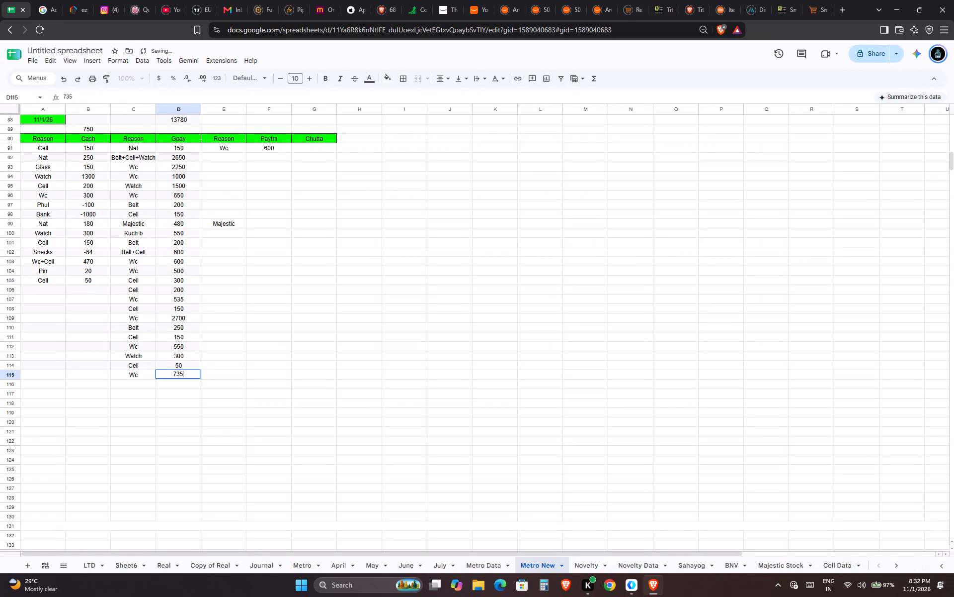
pyautogui.press('Return')
# Check the Google Pay activity for the other missing payment and enter its amount, 450, in the Gpay column at D116.
pyautogui.hotkey('ctrl', 'Tab')
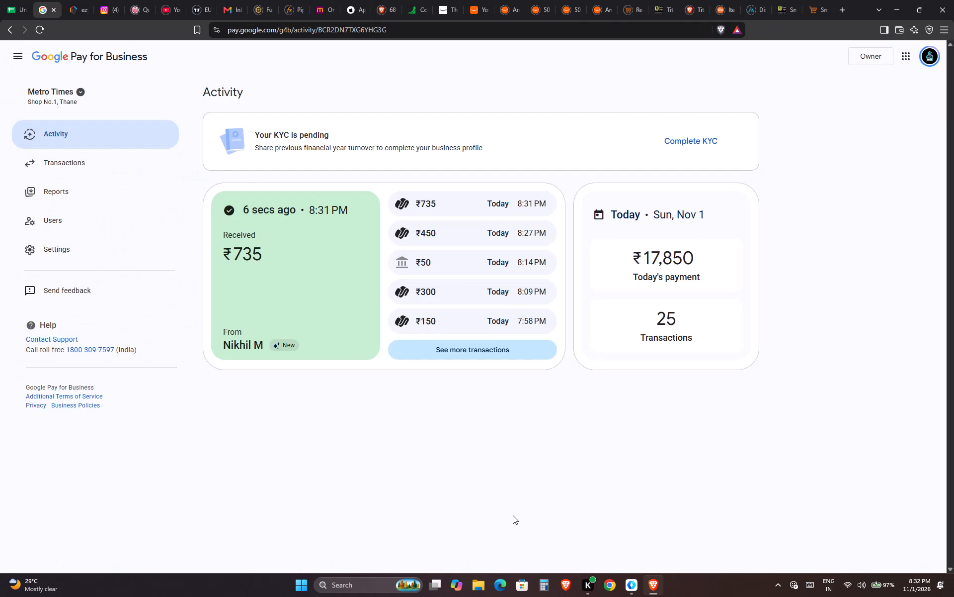
pyautogui.hotkey('ctrl', 'shift', 'Tab')
pyautogui.press('Right')
pyautogui.press('Down')
pyautogui.press('Up')
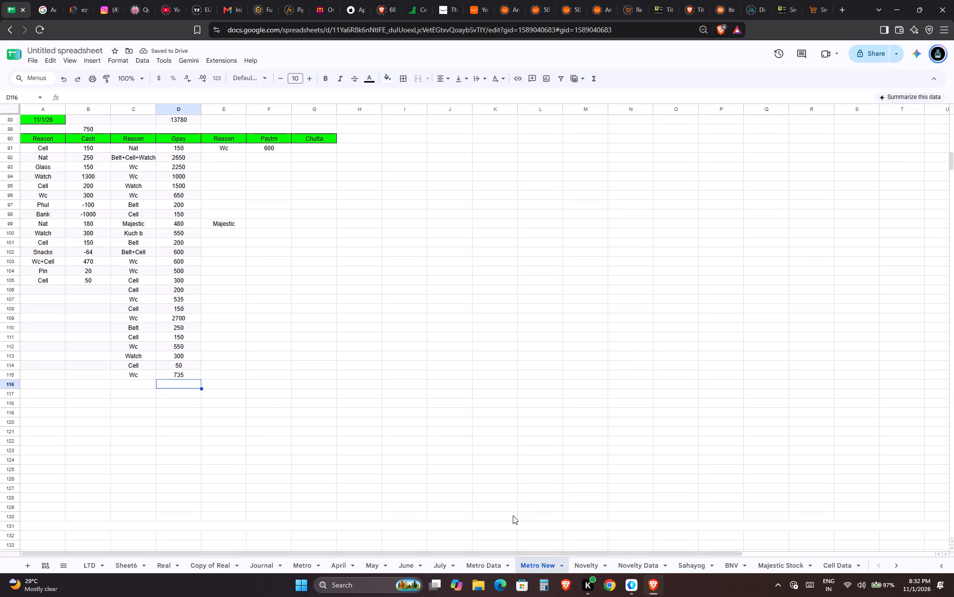
pyautogui.write('450')
pyautogui.press('Left')
pyautogui.hotkey('ctrl', 'Tab')
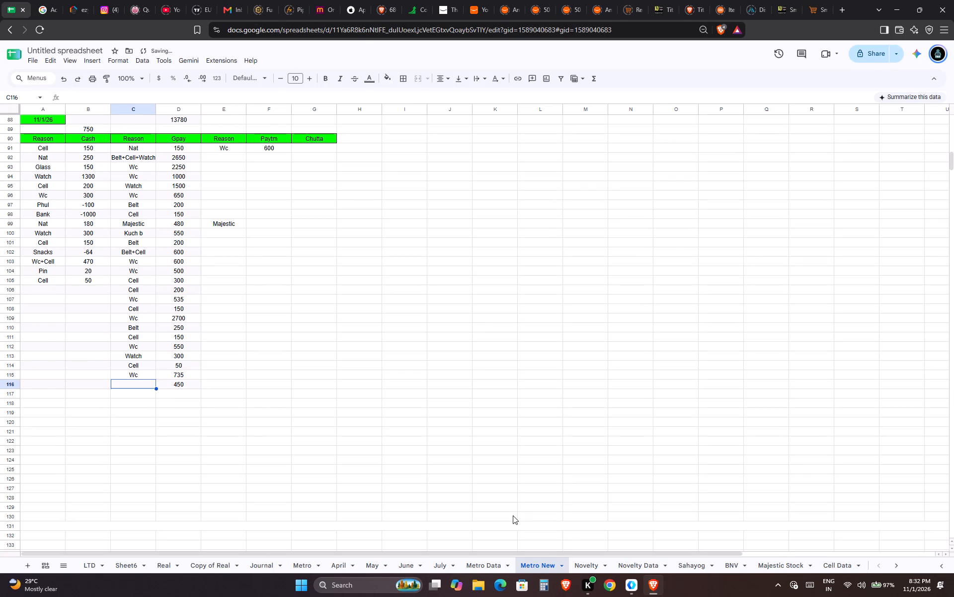
pyautogui.hotkey('ctrl', 'shift', 'Tab')
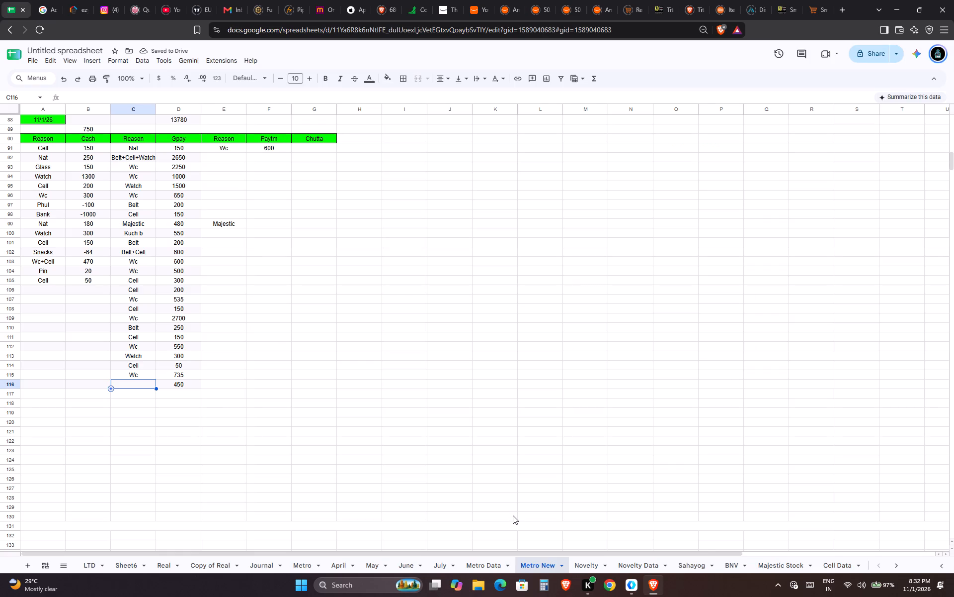
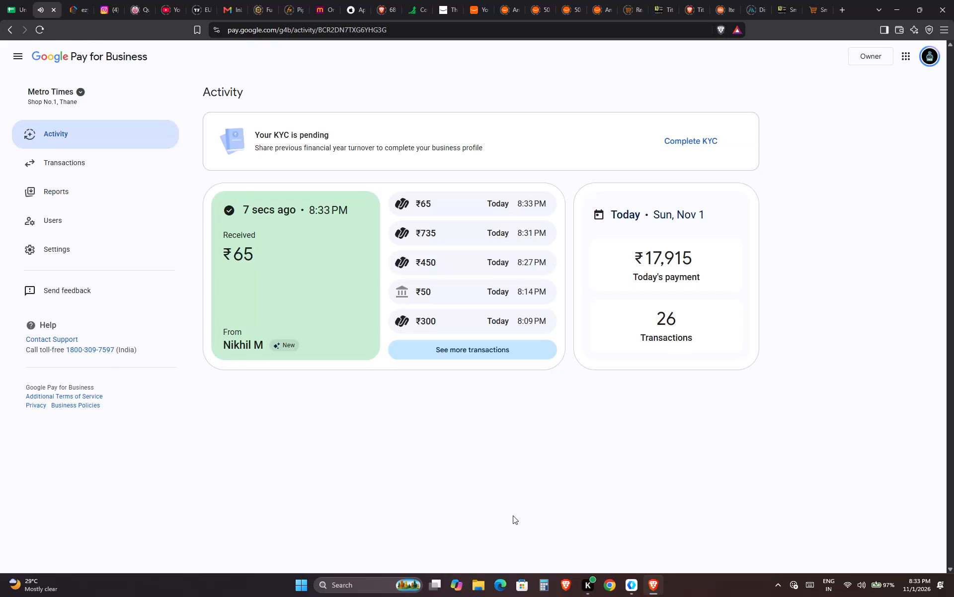
# Return to the Metro New ledger and enter Cell+Kata as the reason for the 450 Gpay payment in C116.
pyautogui.hotkey('ctrl', 'shift', 'Tab')
pyautogui.press('Right')
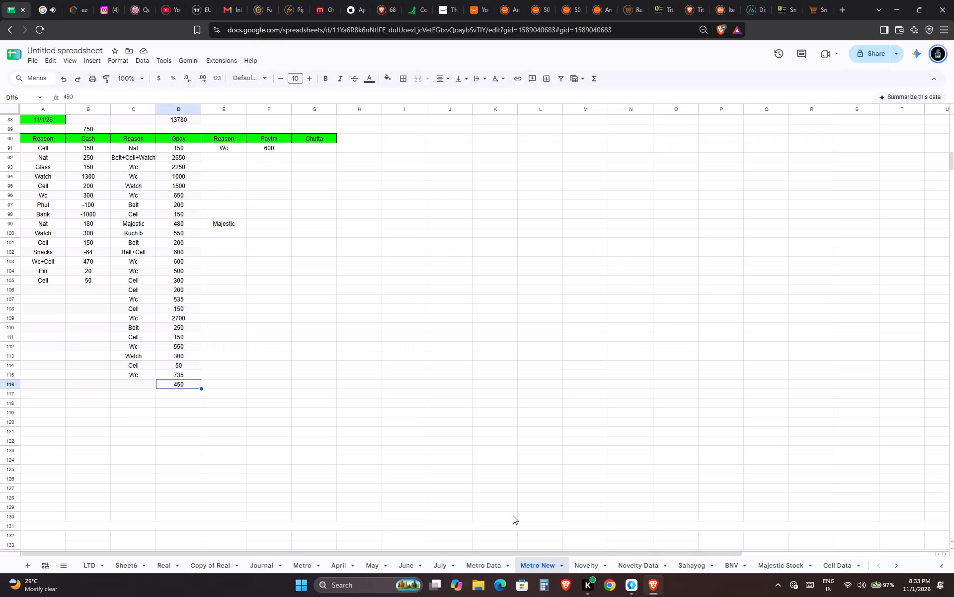
pyautogui.press('Down')
pyautogui.press('Up')
pyautogui.press('Left')
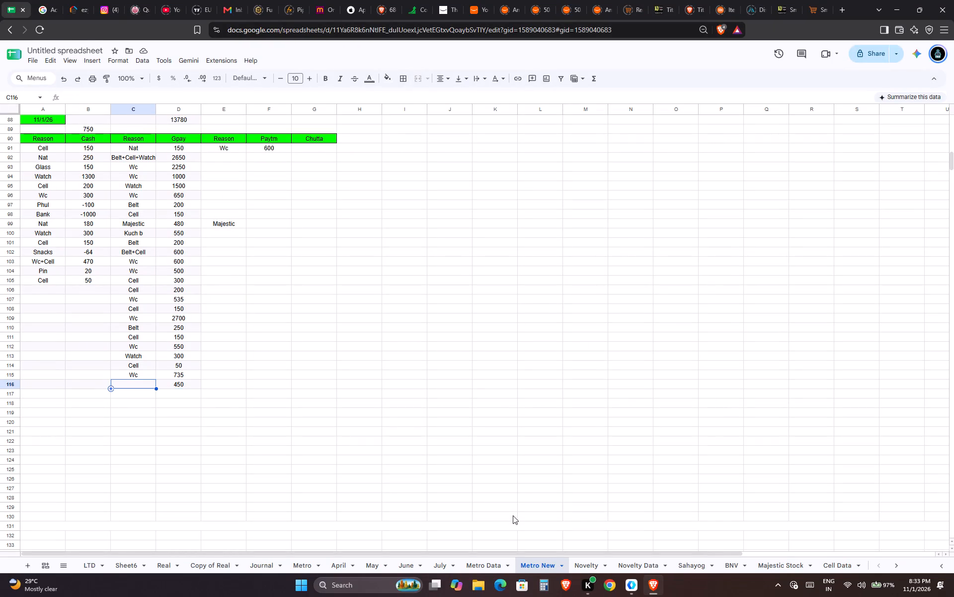
pyautogui.write('Cell')
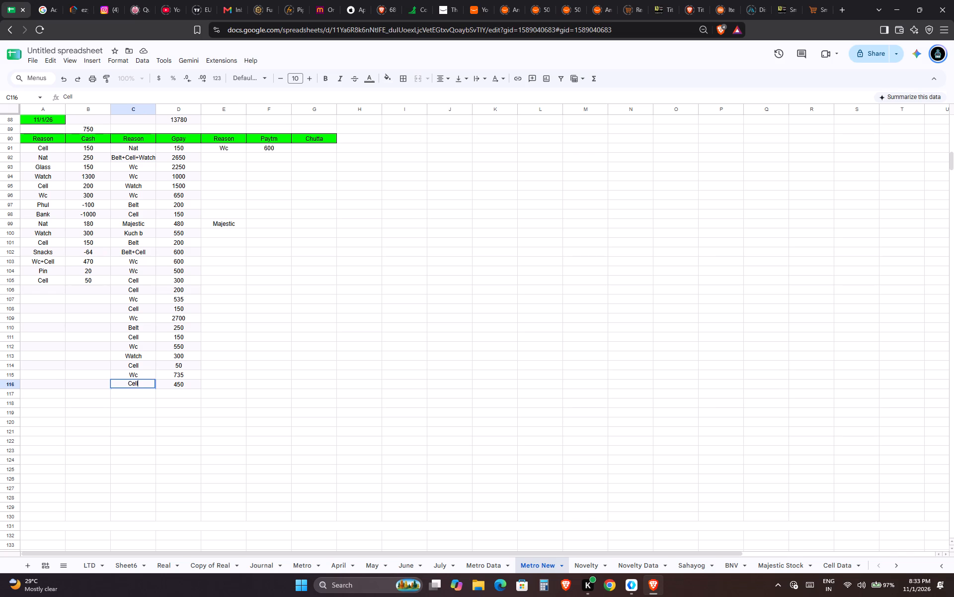
pyautogui.write('+Kat=')
pyautogui.press('BackSpace')
pyautogui.press('a')
pyautogui.press('Tab')
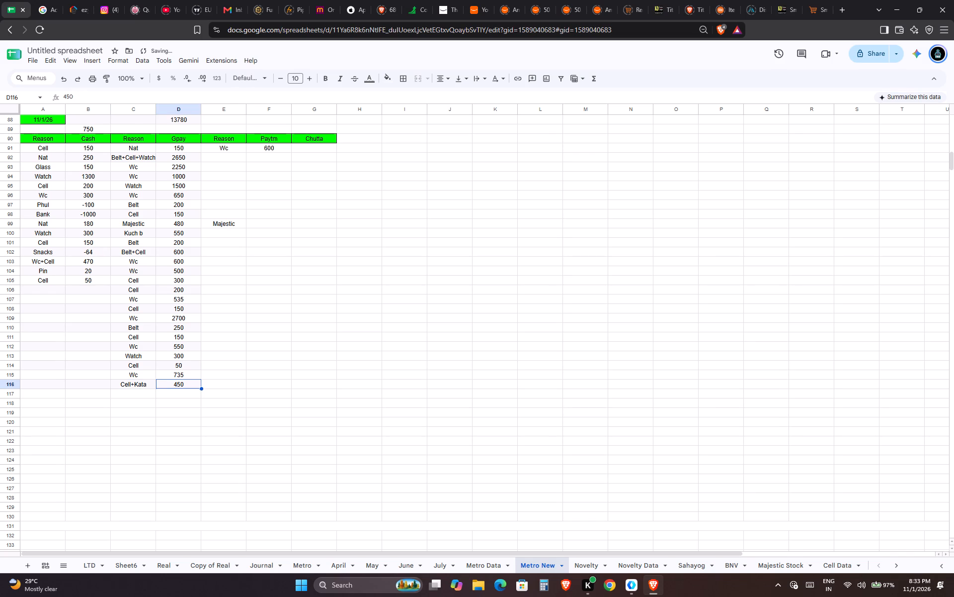
# Check the latest Google Pay payment and enter its amount, 65, in the Gpay column at D117.
pyautogui.press('Down')
pyautogui.hotkey('ctrl', 'Tab')
pyautogui.hotkey('ctrl', 'shift', 'Tab')
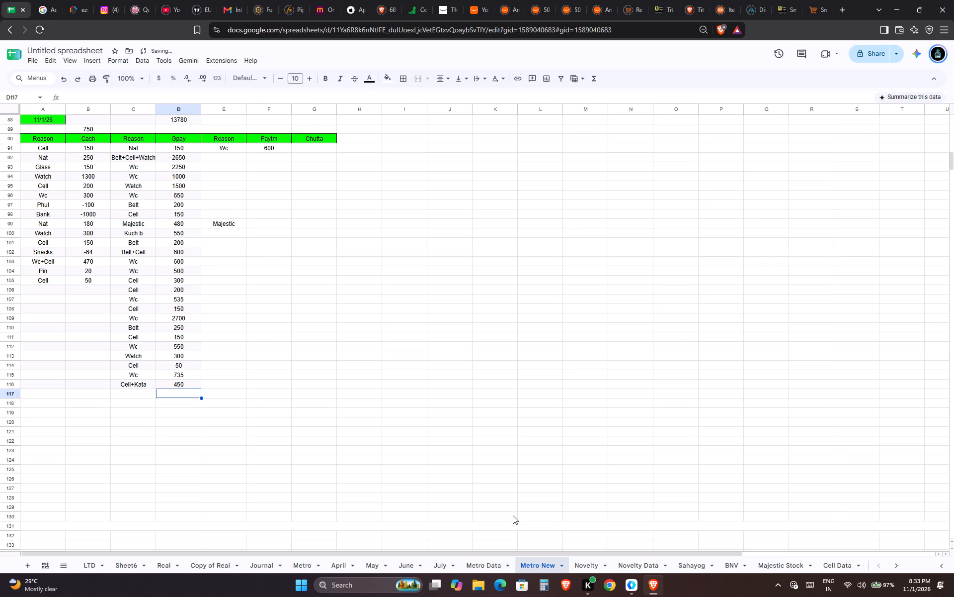
pyautogui.write('65')
pyautogui.press('Down')
pyautogui.press('Left')
pyautogui.press('Left')
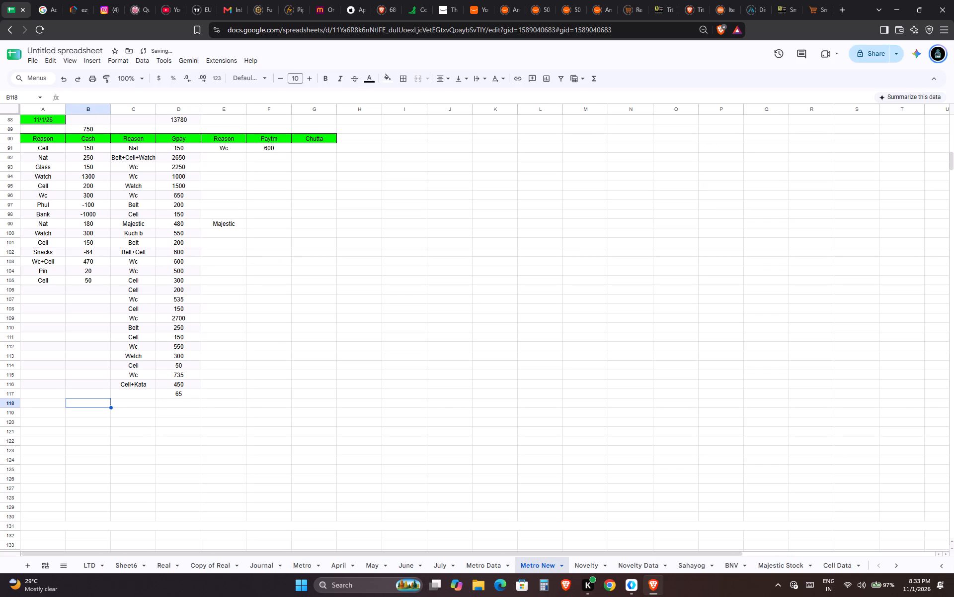
pyautogui.press('Up')
pyautogui.press('Right')
pyautogui.press('Up')
pyautogui.press('Right')
pyautogui.press('Down')
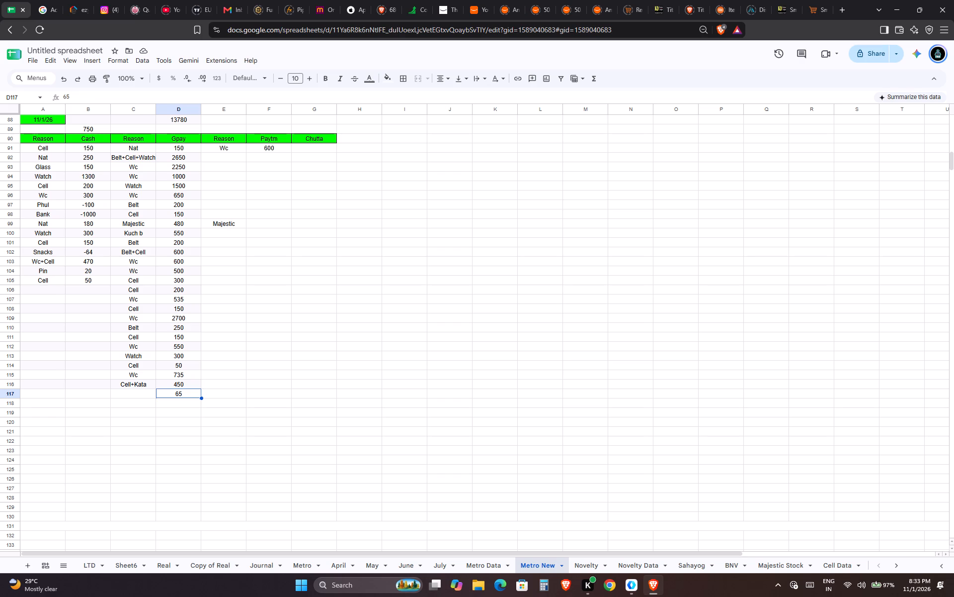
pyautogui.press('Right')
pyautogui.press('Left')
pyautogui.write('65')
# Enter "Cash Exchabge" as the reason for the 65 Gpay payment in C117.
pyautogui.press('Left')
pyautogui.press('Right')
pyautogui.press('Left')
pyautogui.write('Cas')
pyautogui.write('h Exchab')
pyautogui.write('ge')
pyautogui.press('Tab')
# Copy the C117 reason into A106 as a new Cash entry, set its amount to -100 in B106, and save.
pyautogui.press('Left')
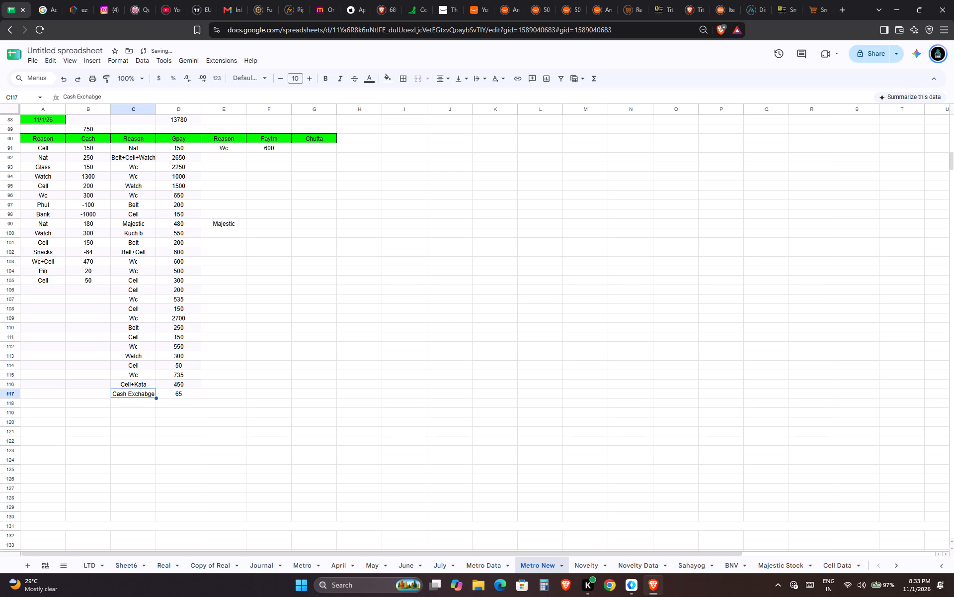
pyautogui.hotkey('ctrl', 'c')
pyautogui.hotkey('ctrl', 'Left')
pyautogui.press('Up')
pyautogui.hotkey('ctrl', 'Up')
pyautogui.press('Down')
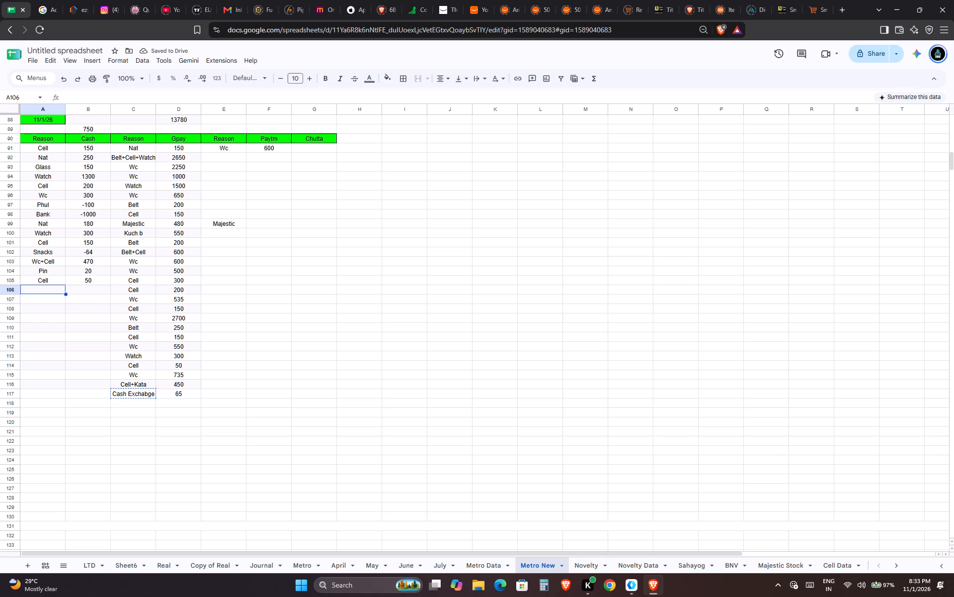
pyautogui.hotkey('ctrl', 'v')
pyautogui.press('Tab')
pyautogui.write('-100')
pyautogui.press('Return')
pyautogui.hotkey('ctrl', 's')
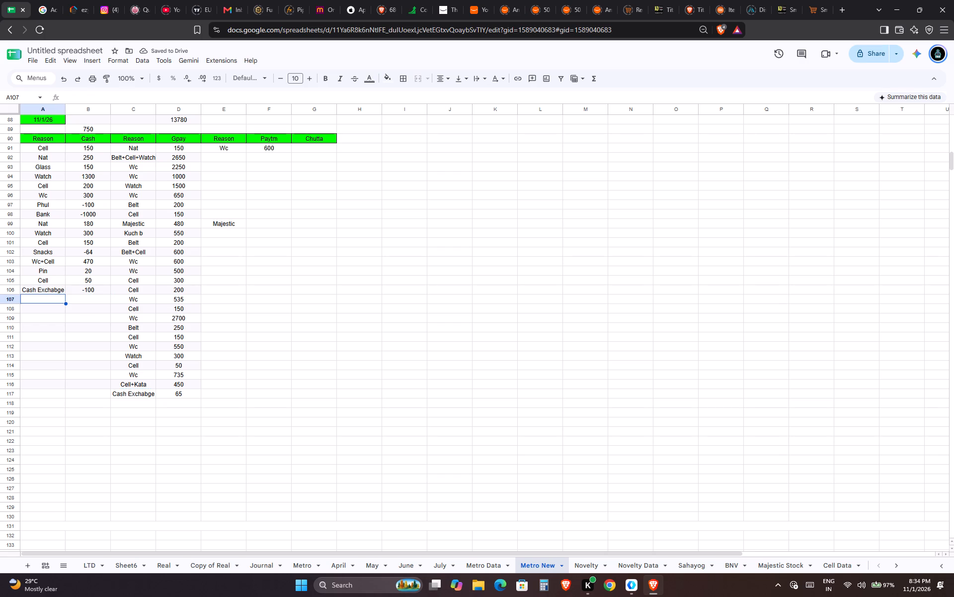
# Add a Cash entry in row 107 with reason Firoz and amount -1000, and save the sheet.
pyautogui.press('Down')
pyautogui.press('Up')
pyautogui.write('Firoz')
pyautogui.press('Tab')
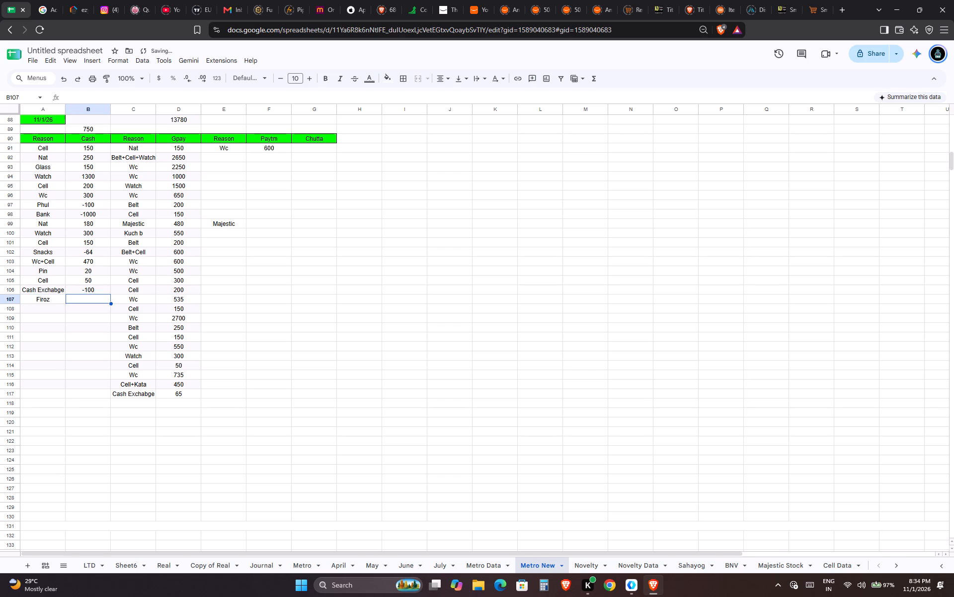
pyautogui.write('-1000')
pyautogui.press('Return')
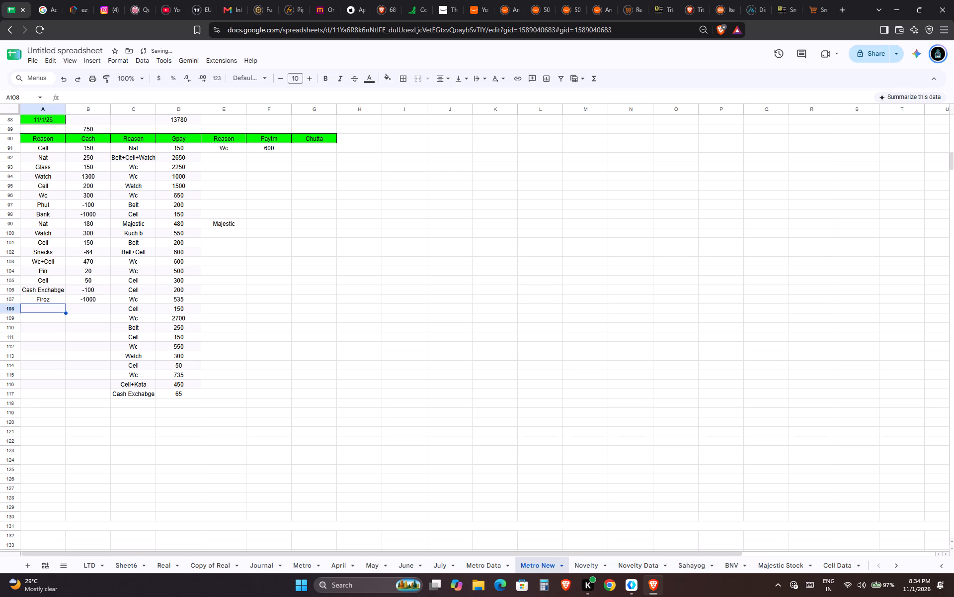
pyautogui.hotkey('ctrl', 's')
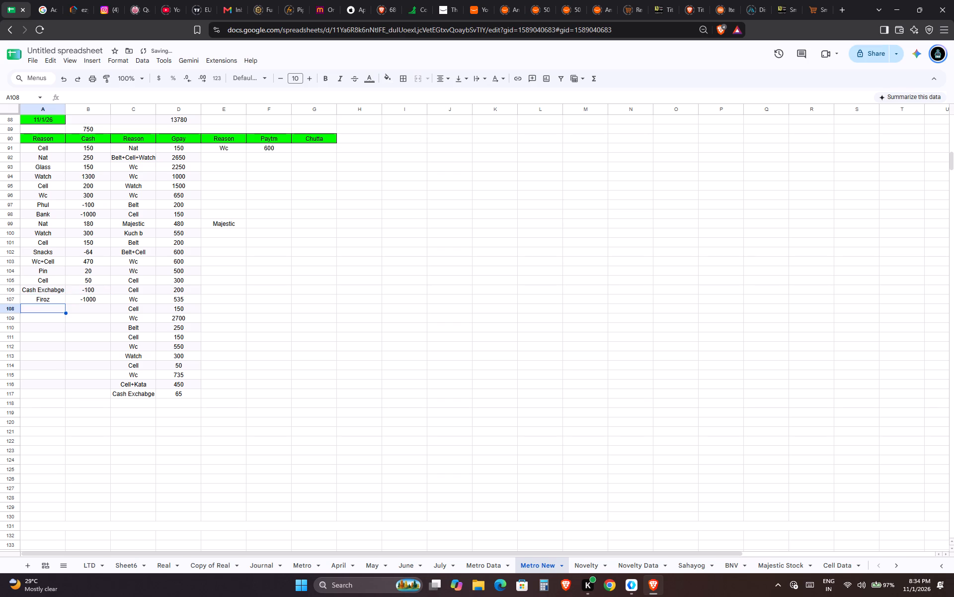
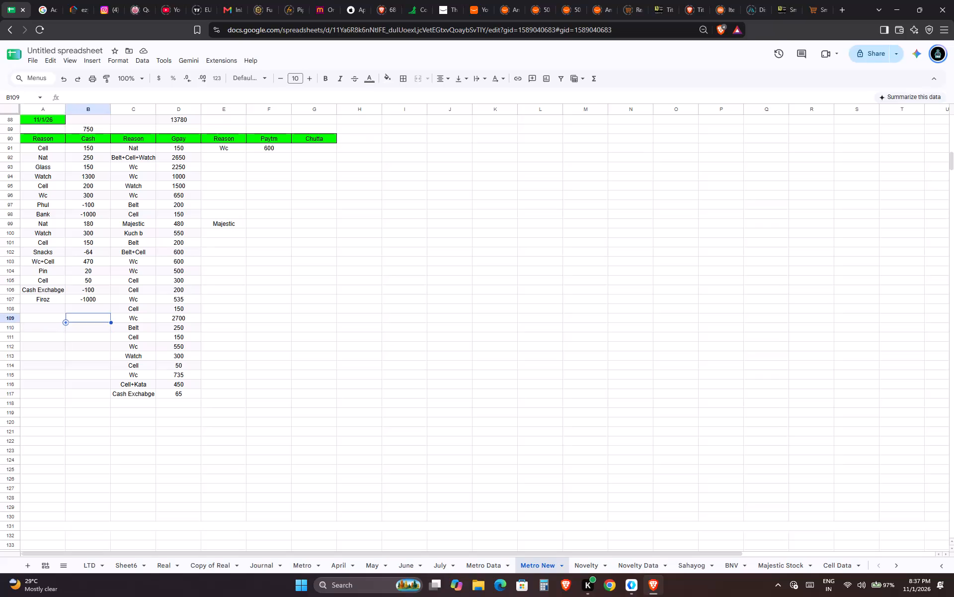
# Enter the formula =350+200 as a new Cash amount in B108, correcting its first number where mistyped.
pyautogui.press('Up')
pyautogui.write('=3540+200')
pyautogui.press('Return')
pyautogui.press('Up')
pyautogui.press('F2')
pyautogui.press('Left')
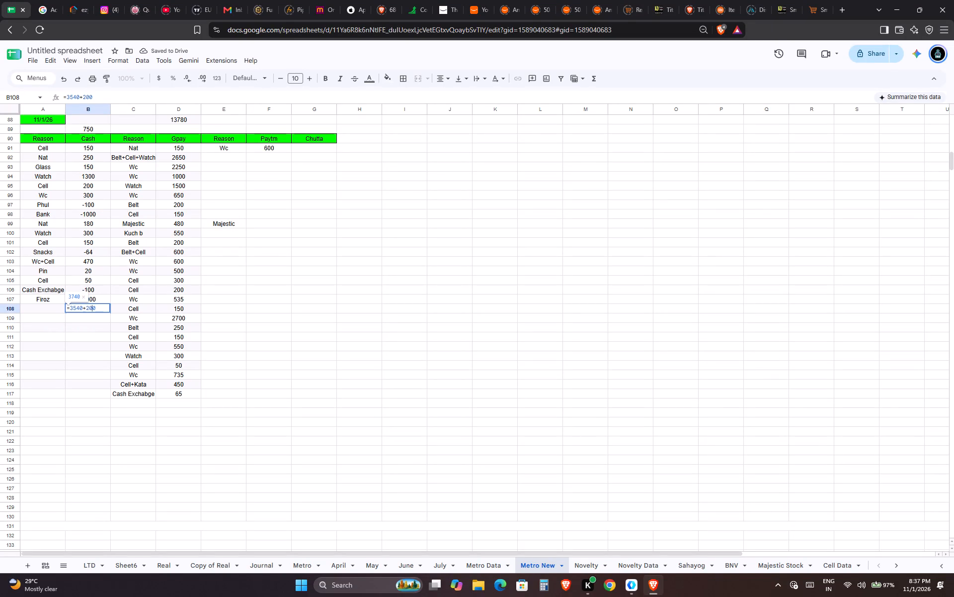
pyautogui.press('Left')
pyautogui.press('Left')
pyautogui.press('Left')
pyautogui.press('Left')
pyautogui.press('BackSpace')
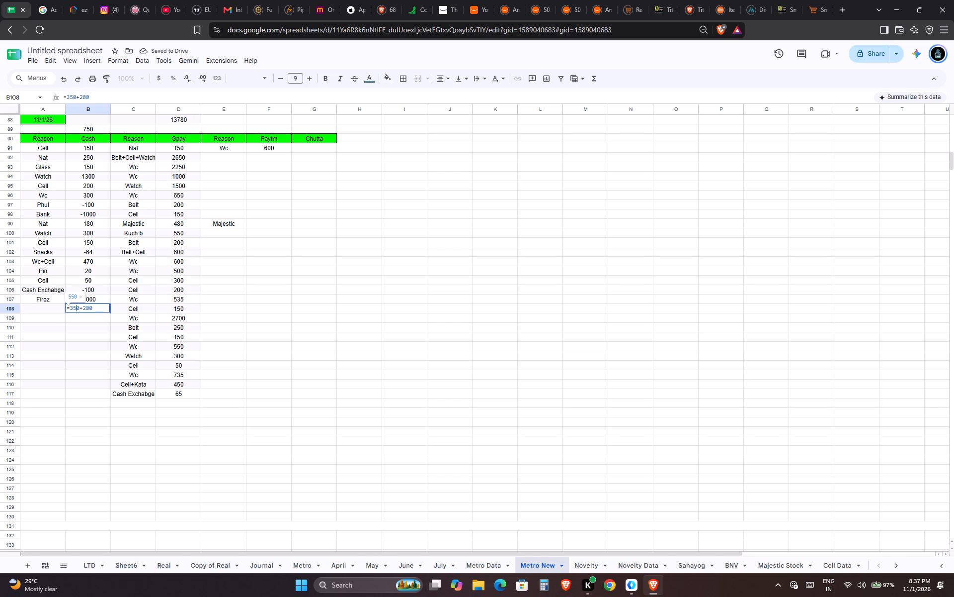
pyautogui.press('Return')
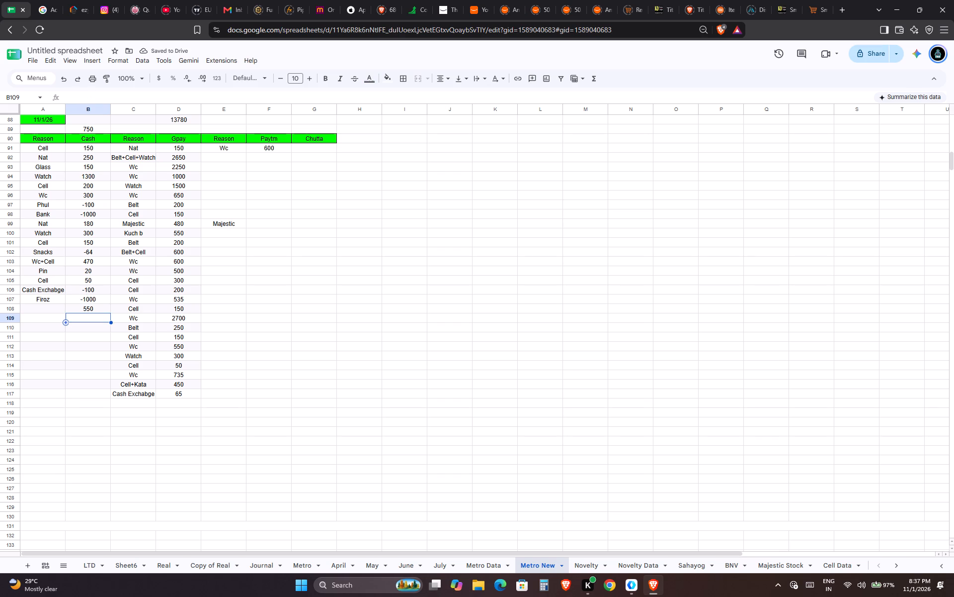
# Add a Gpay entry in row 118 with amount 550 and reason Sweep+Cell, and save the sheet.
pyautogui.press('Right')
pyautogui.press('Right')
pyautogui.hotkey('ctrl', 'Down')
pyautogui.press('Down')
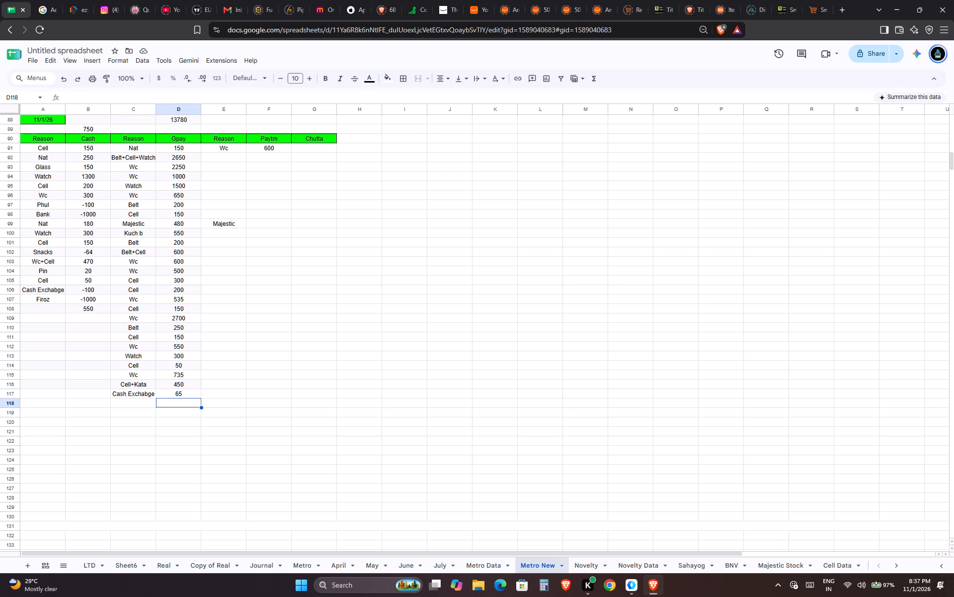
pyautogui.write('550')
pyautogui.press('Left')
pyautogui.write('Swee')
pyautogui.write('p+Cell')
pyautogui.press('Return')
pyautogui.hotkey('ctrl', 's')
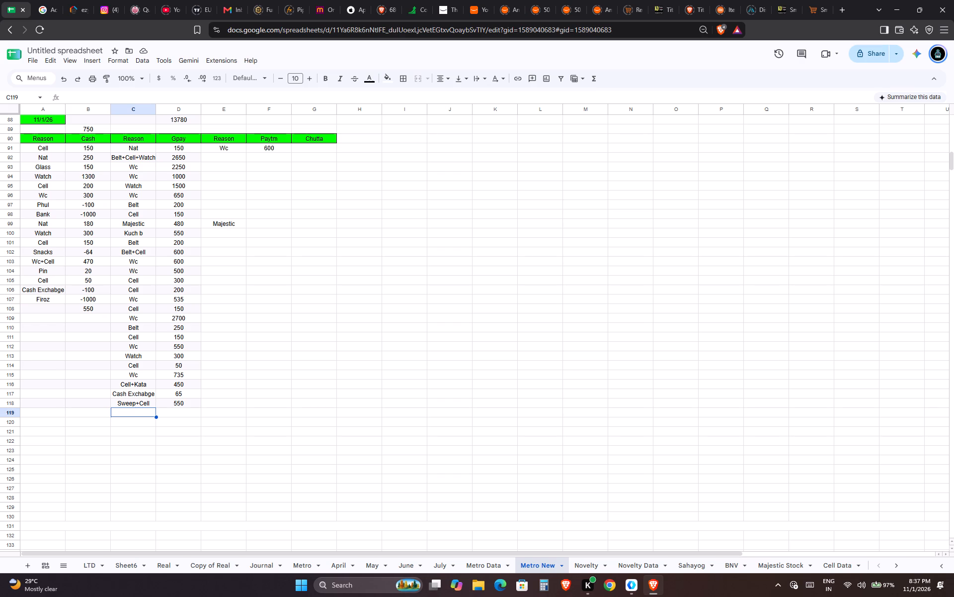
pyautogui.press('Right')
pyautogui.press('Up')
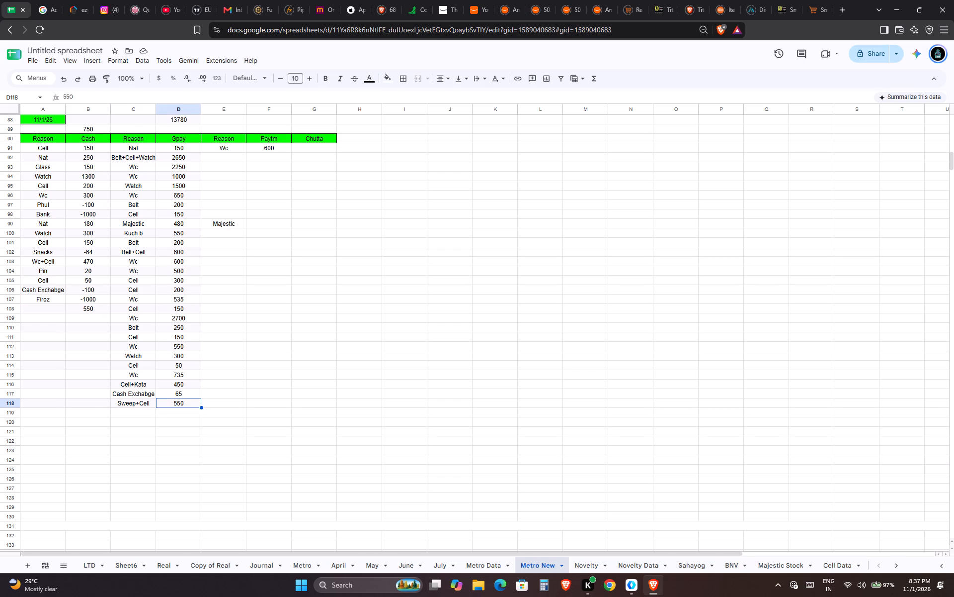
pyautogui.hotkey('ctrl', 's')
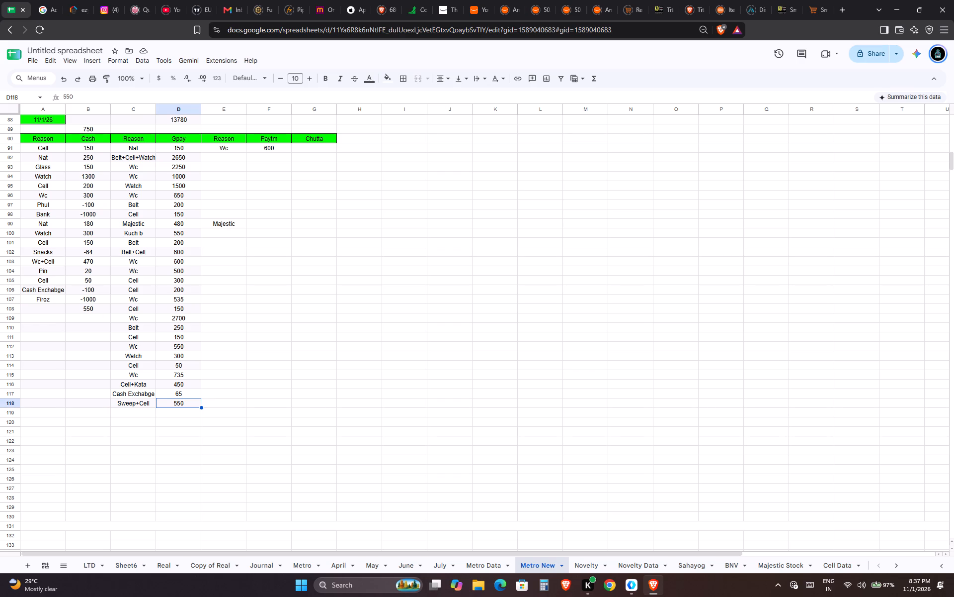
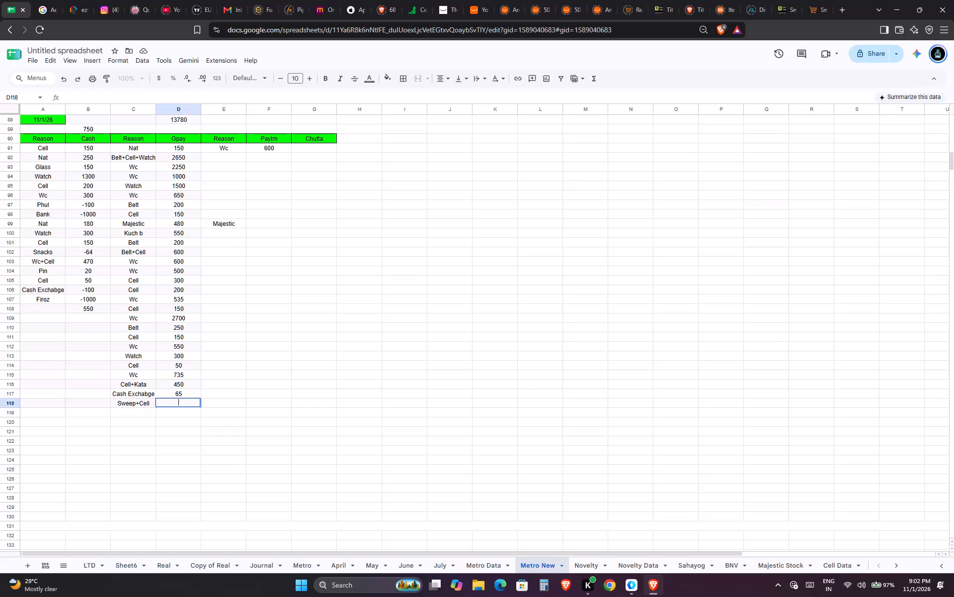
# Blank out the Gpay amount in D118 beside the Sweep+Cell reason.
pyautogui.press('space')
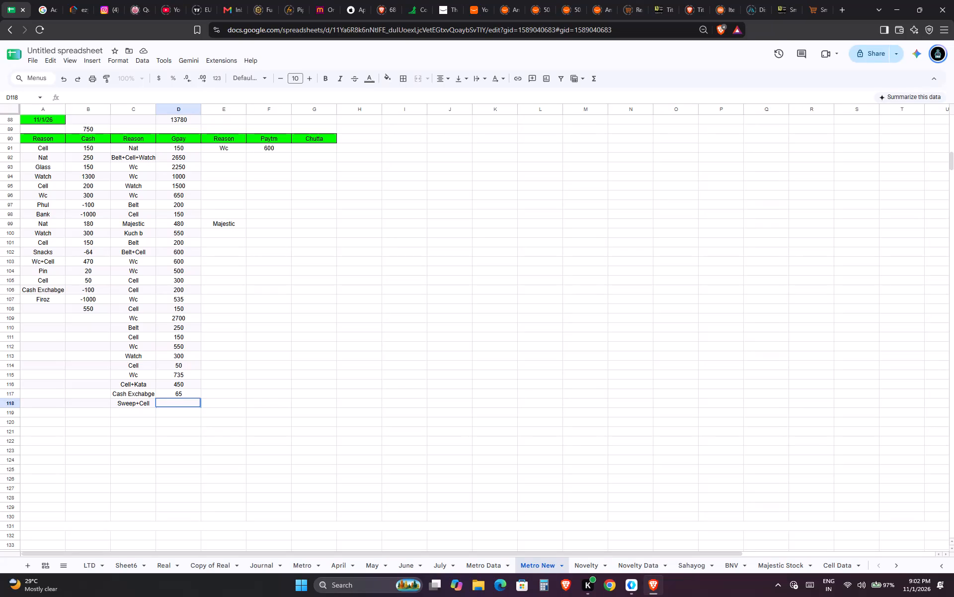
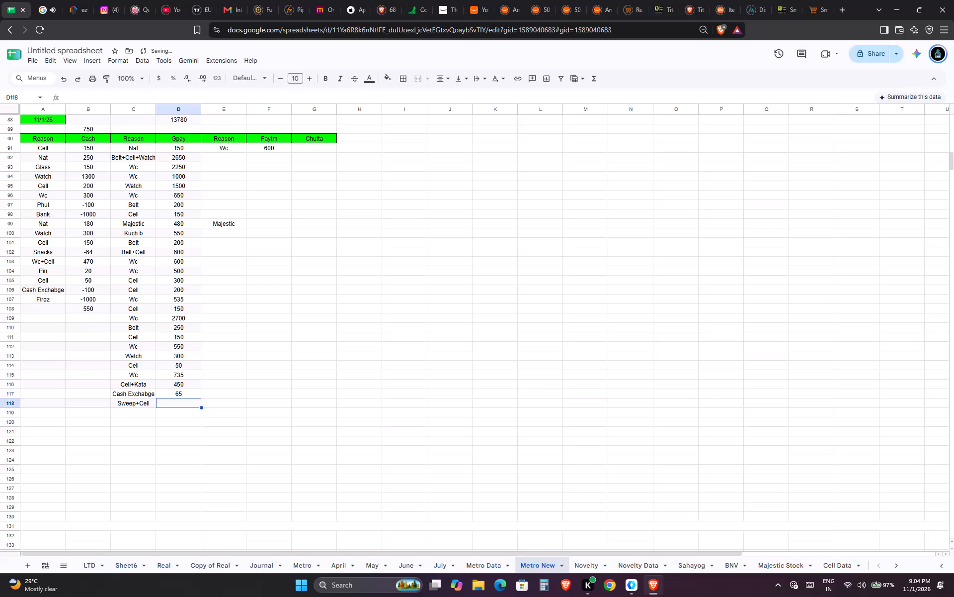
# Enter 550 as the Gpay amount in D118 beside the Sweep+Cell reason.
pyautogui.write('550')
pyautogui.press('Right')
# Check the latest payment in Google Pay for Business, record it in row 119 as Gpay 1200 with reason Watch, and save.
pyautogui.press('Left')
pyautogui.press('Down')
pyautogui.press('Left')
pyautogui.hotkey('ctrl', 'Tab')
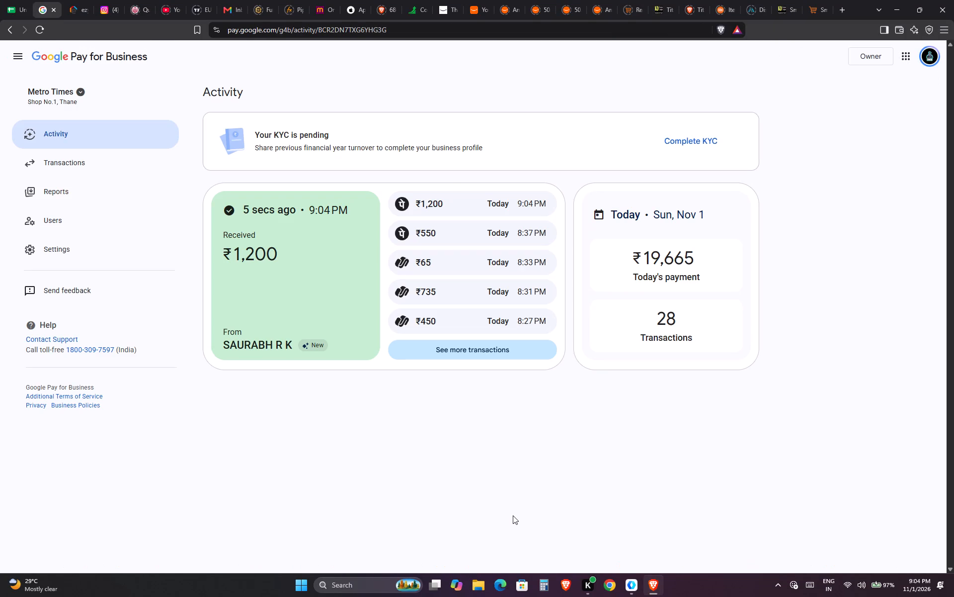
pyautogui.hotkey('ctrl', 'shift', 'Tab')
pyautogui.press('Right')
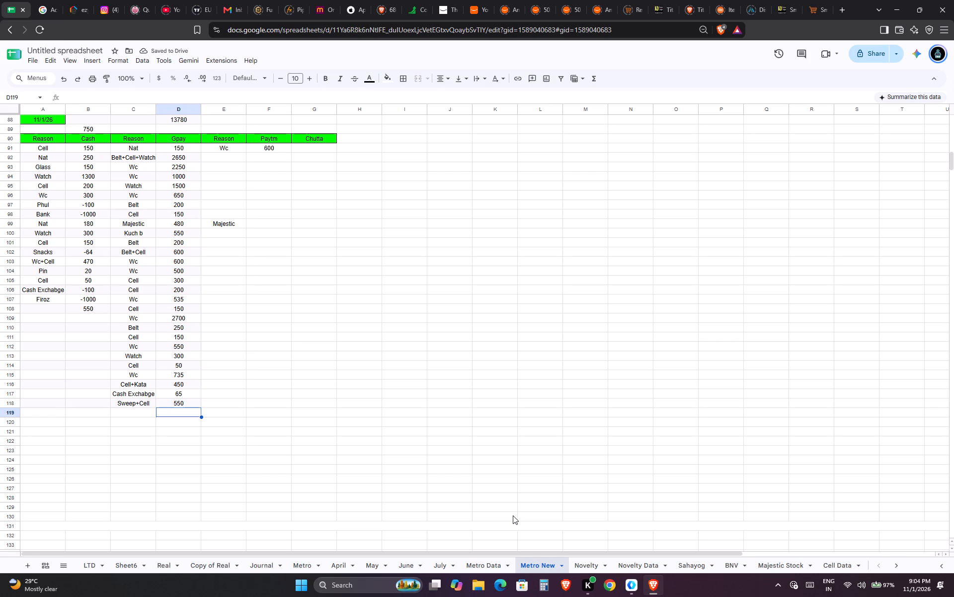
pyautogui.write('1200')
pyautogui.press('Left')
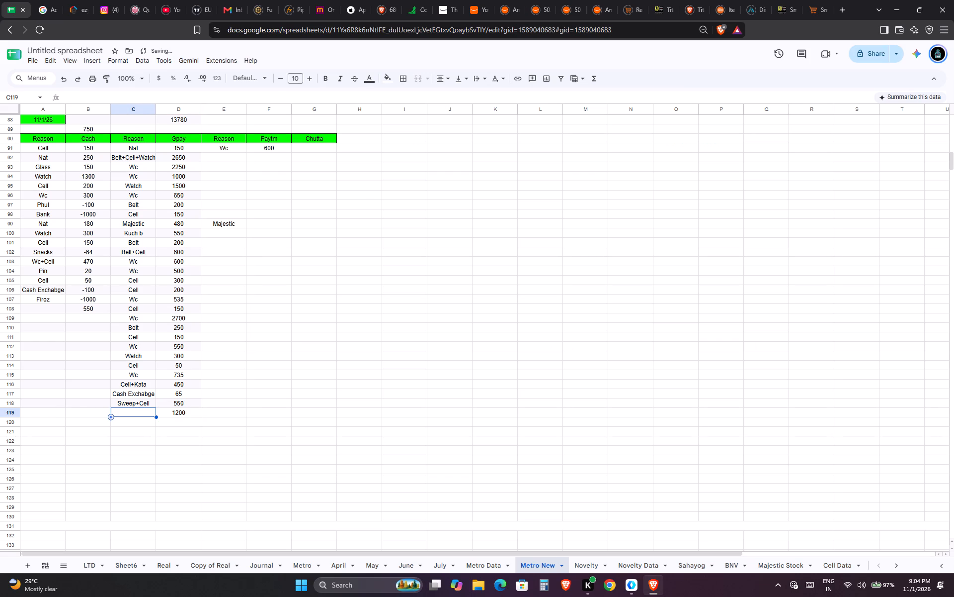
pyautogui.hotkey('ctrl', 'Tab')
pyautogui.hotkey('ctrl', 'shift', 'Tab')
pyautogui.write('Wa')
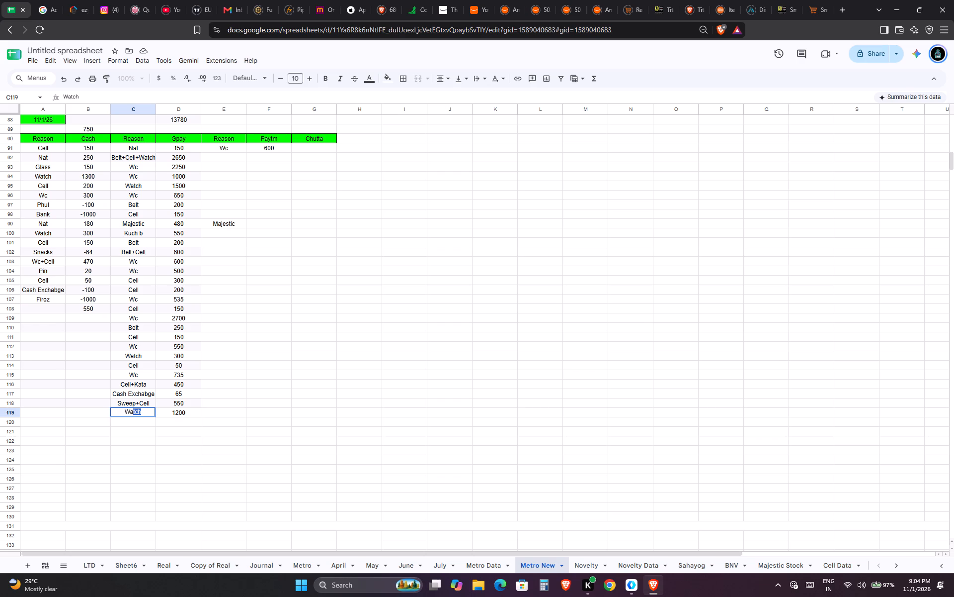
pyautogui.press('t')
pyautogui.press('Tab')
pyautogui.hotkey('ctrl', 's')
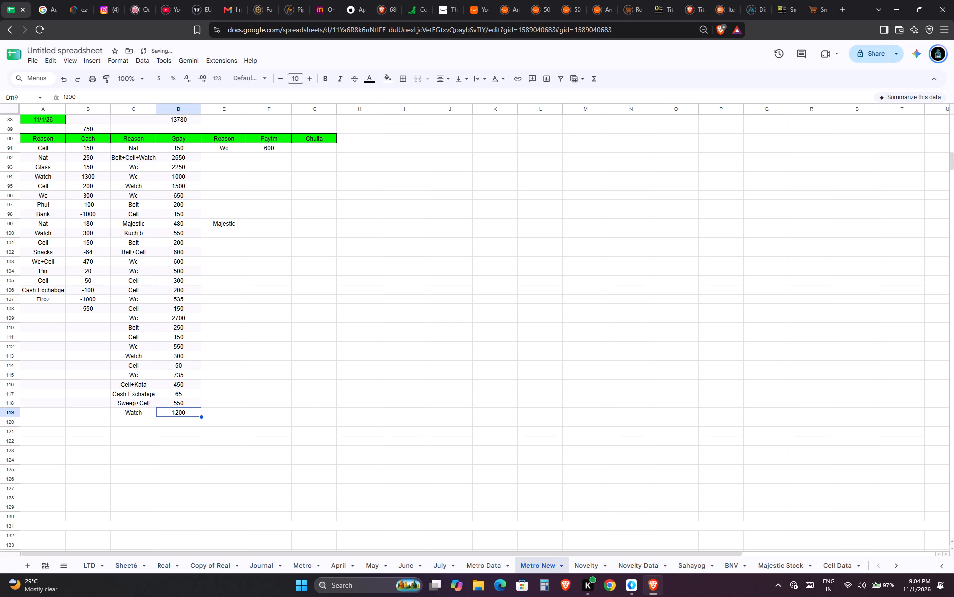
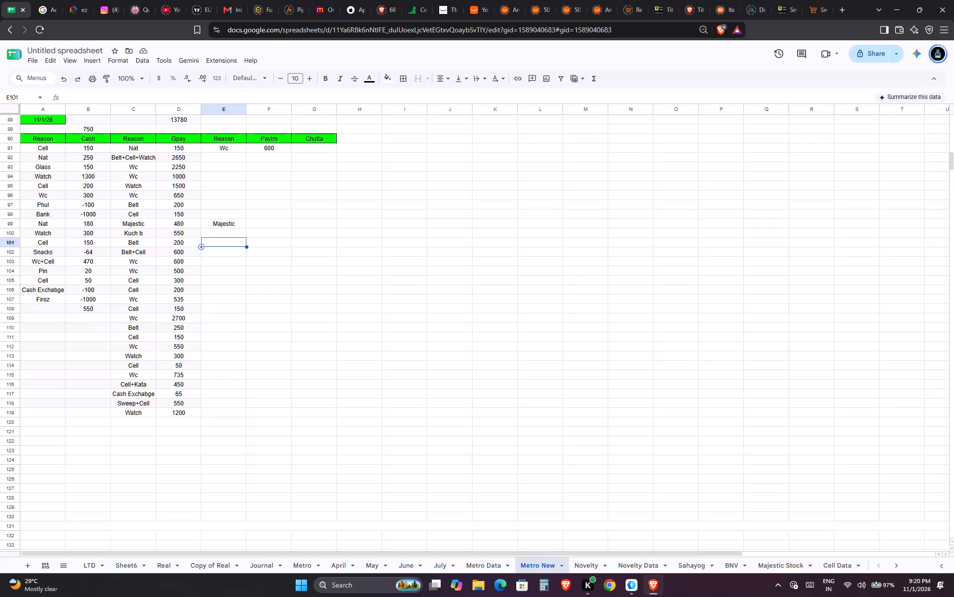
# Enter Watch as the reason for the second Paytm entry, in E92 below Wc, and go to its amount cell.
pyautogui.press('Down')
pyautogui.press('Down')
pyautogui.write('Watch')
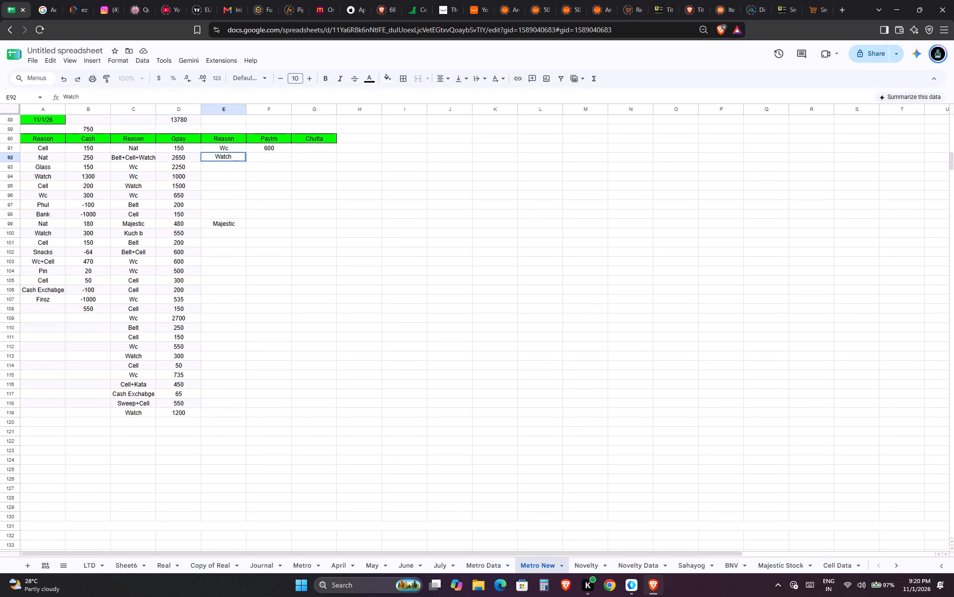
pyautogui.press('Tab')
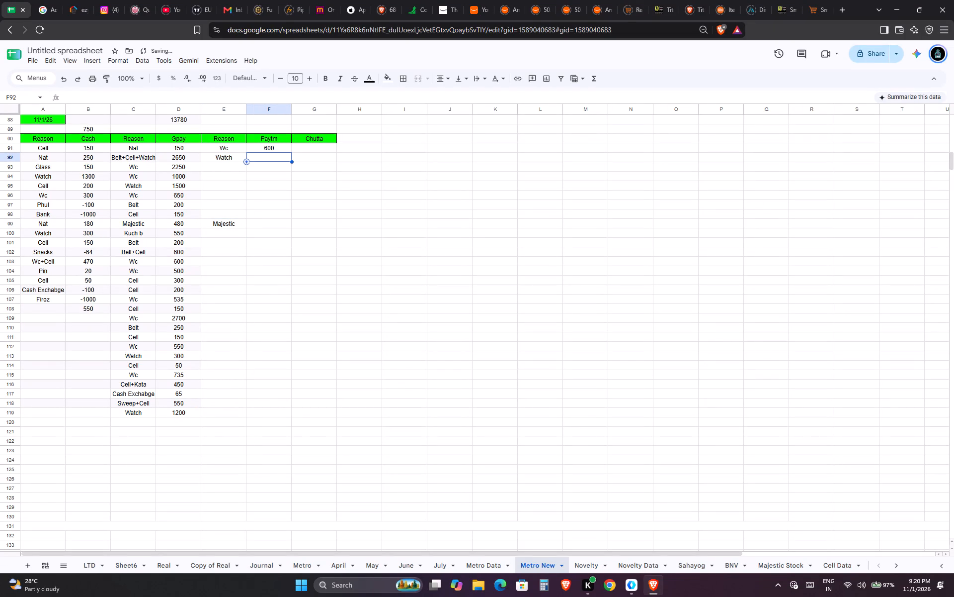
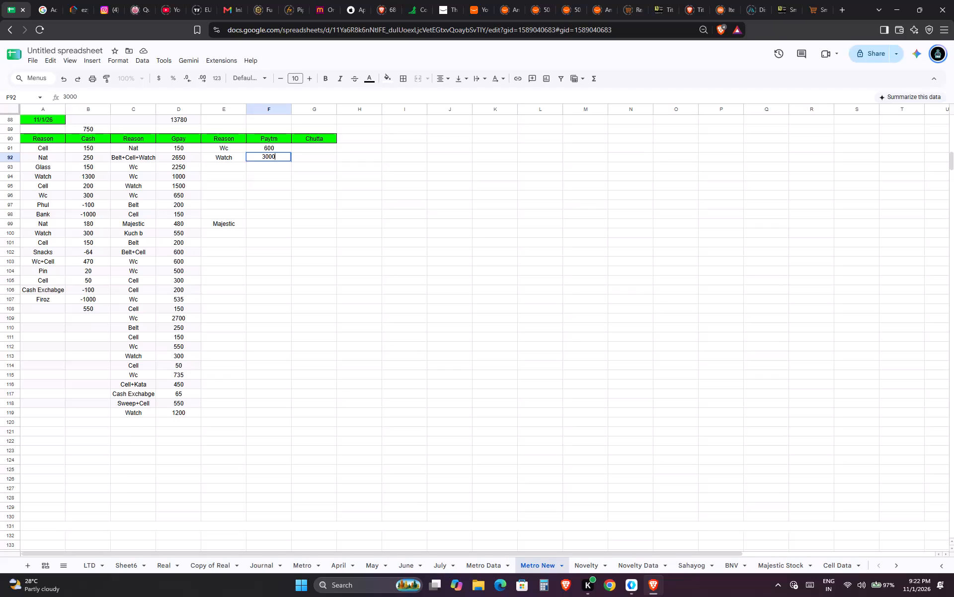
# Enter 3000 as the Paytm amount of the Watch entry in F92.
pyautogui.press('Return')
pyautogui.press('Right')
pyautogui.press('Left')
pyautogui.press('Right')
# Compare today's payment total in Google Pay for Business with the sum of the ledger's Gpay amounts in D91:D119.
pyautogui.hotkey('ctrl', 'Tab')
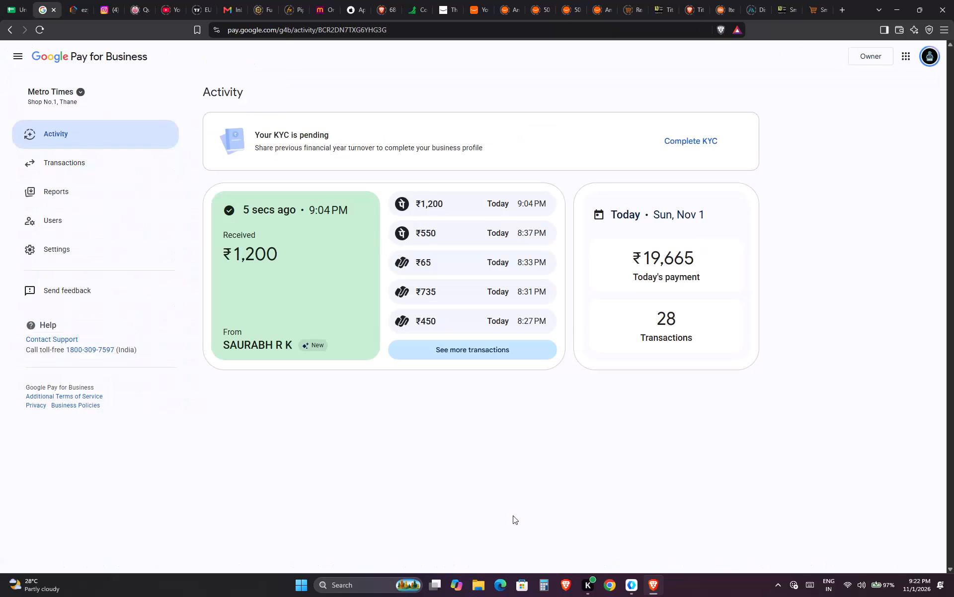
pyautogui.hotkey('ctrl', 'shift', 'Tab')
pyautogui.press('Left')
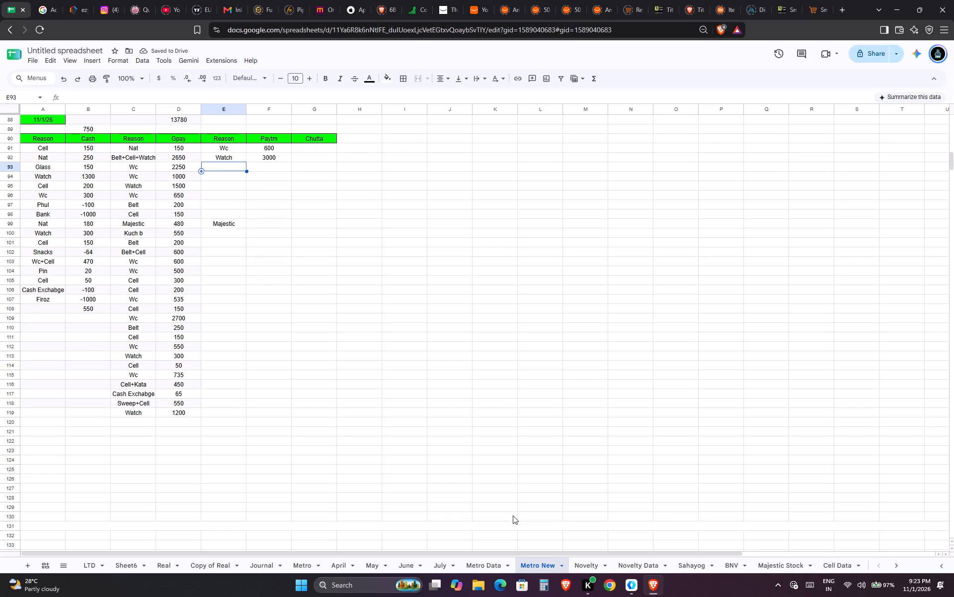
pyautogui.press('Left')
pyautogui.hotkey('ctrl', 'Up')
pyautogui.press('Down')
pyautogui.hotkey('ctrl', 'shift', 'Down')
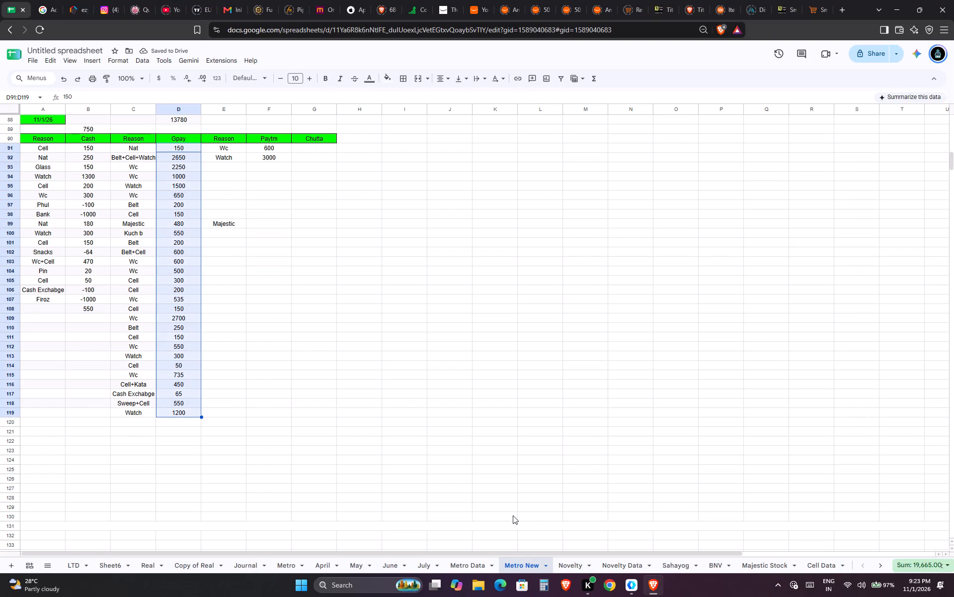
# Review the last cash row with the blank reason in A108, and look at the Google Pay for Business activity again.
pyautogui.press('Left')
pyautogui.press('Left')
pyautogui.hotkey('ctrl', 'Down')
pyautogui.press('Down')
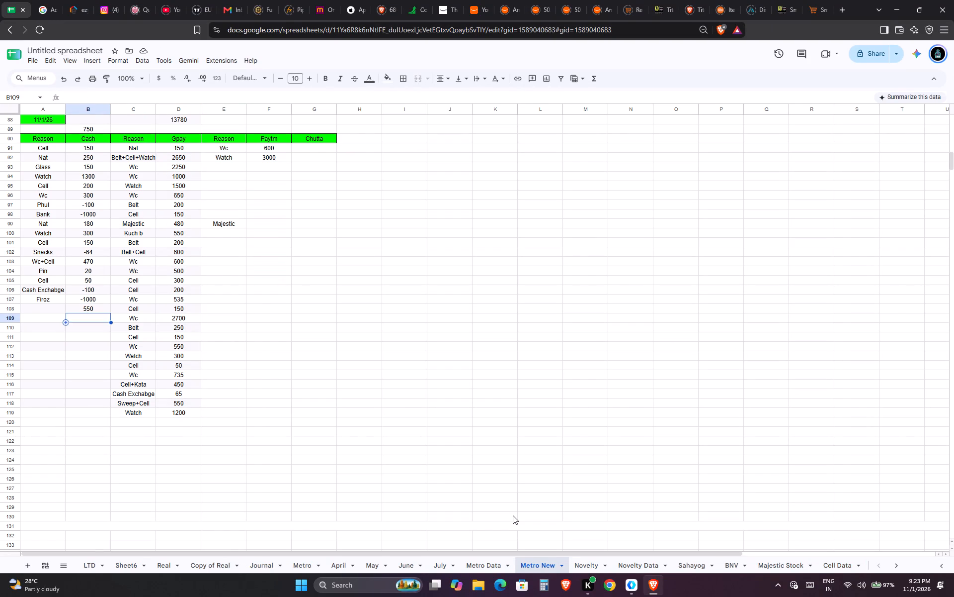
pyautogui.press('Left')
pyautogui.press('Up')
pyautogui.hotkey('ctrl', 'Tab')
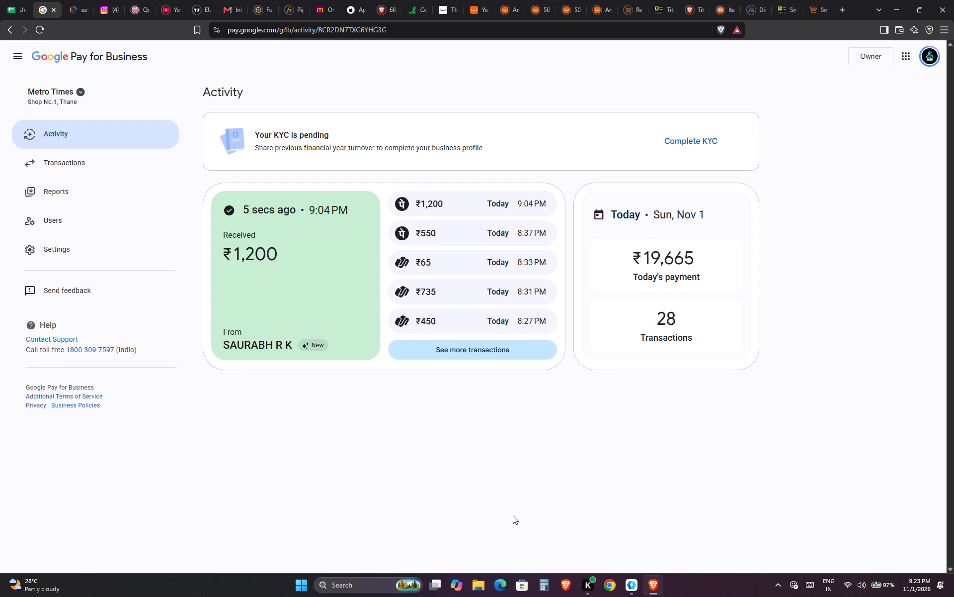
pyautogui.hotkey('ctrl', 'shift', 'Tab')
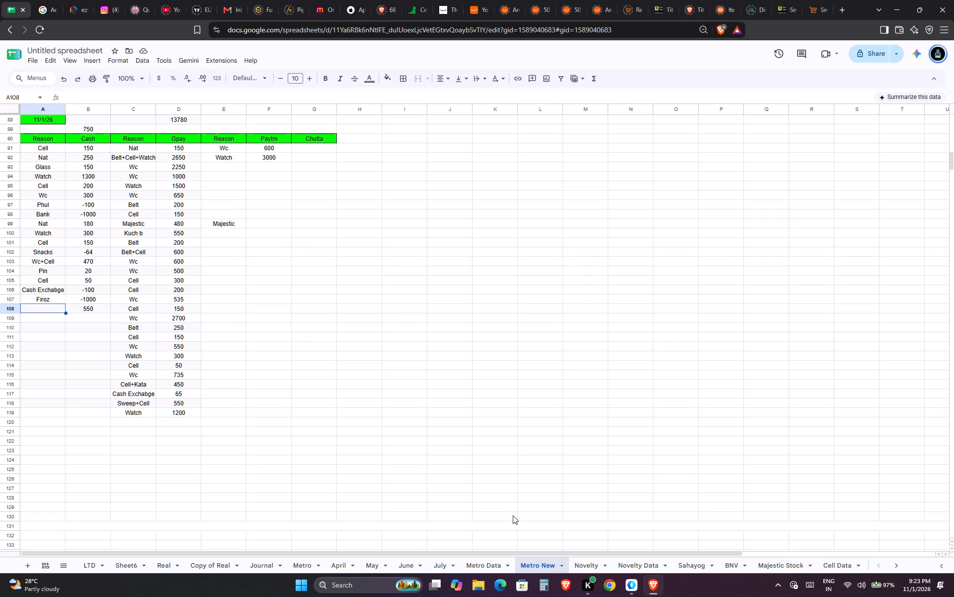
# Total the cash column in B114 with a SUM formula over B89:B108, including the opening cash above the header.
pyautogui.press('Down')
pyautogui.press('Right')
pyautogui.press('Down')
pyautogui.press('Down')
pyautogui.press('Down')
pyautogui.press('Down')
pyautogui.press('Down')
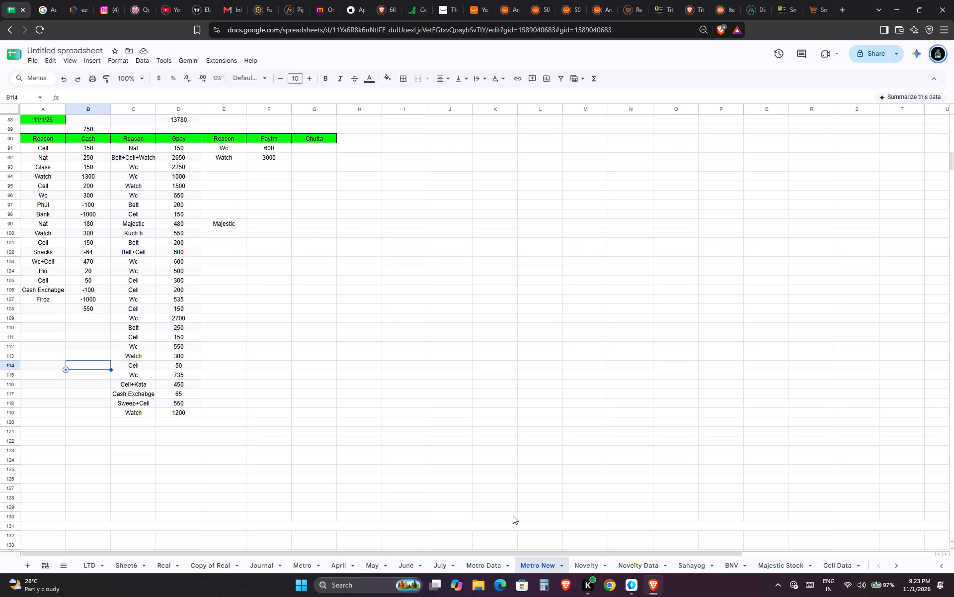
pyautogui.write('=sum')
pyautogui.press('Tab')
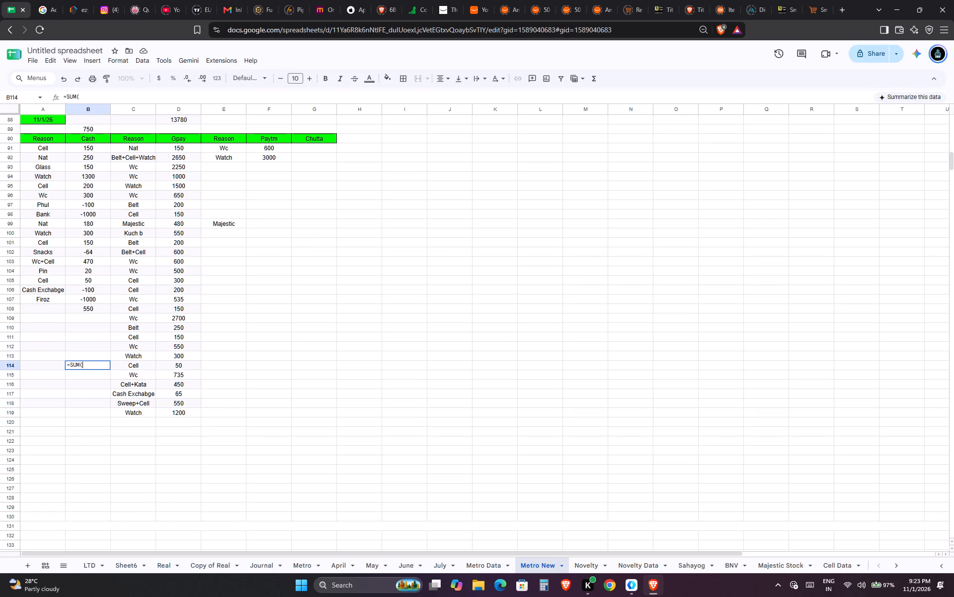
pyautogui.hotkey('ctrl', 'Up')
pyautogui.hotkey('ctrl', 'Up')
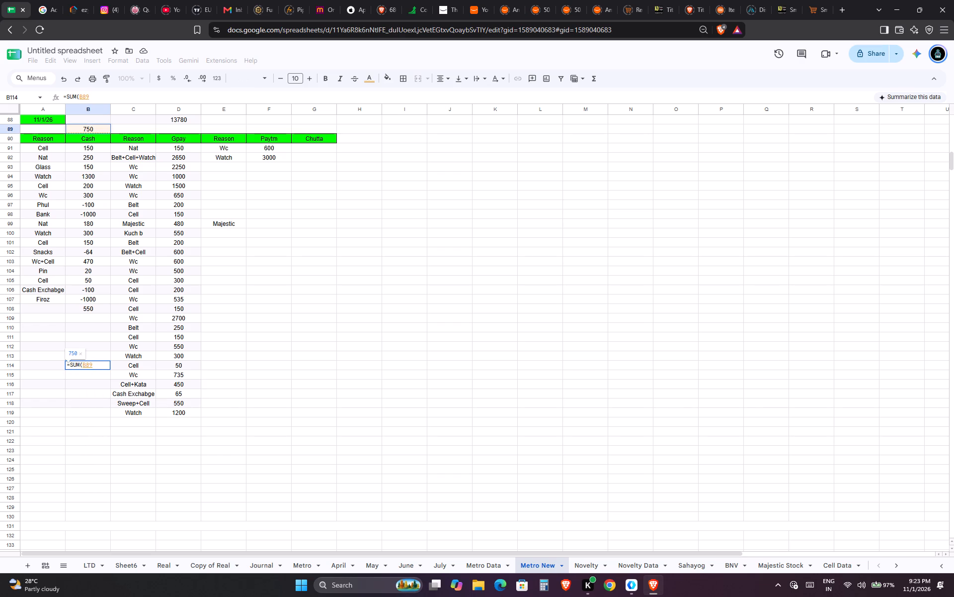
pyautogui.hotkey('ctrl', 'shift', 'Down')
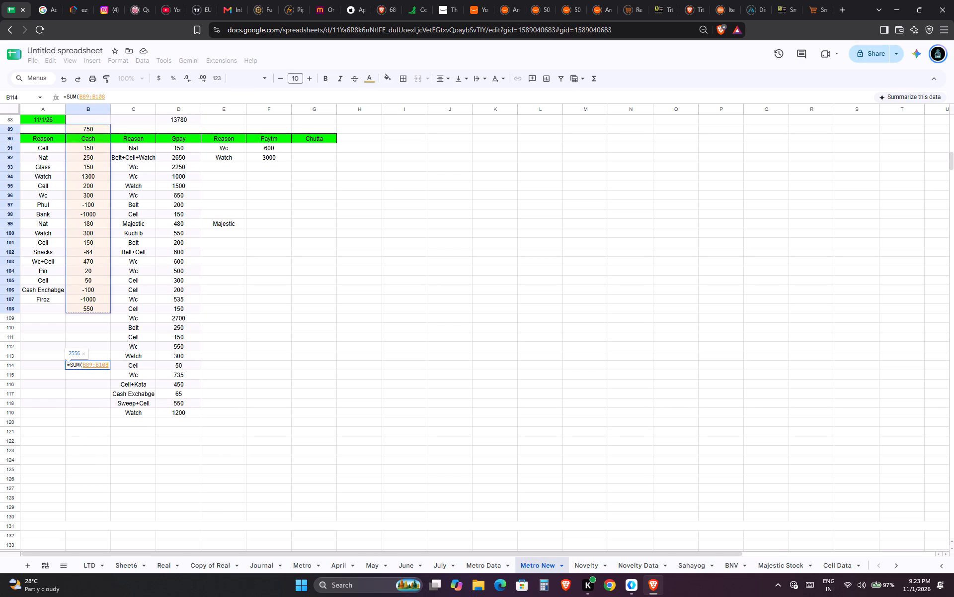
pyautogui.press('Return')
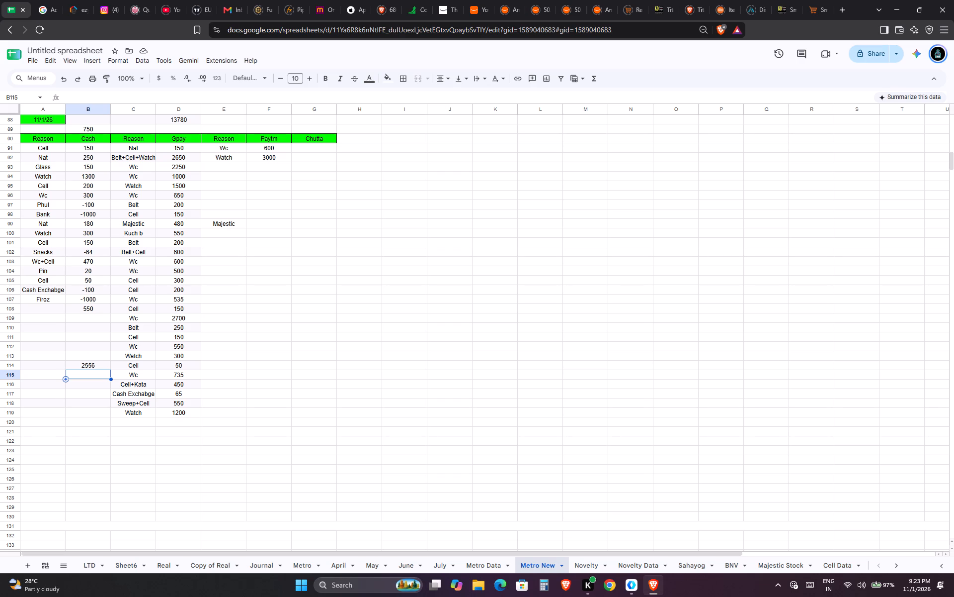
# Start a formula in B115 that references the cash total in B114.
pyautogui.press('=')
pyautogui.press('Up')
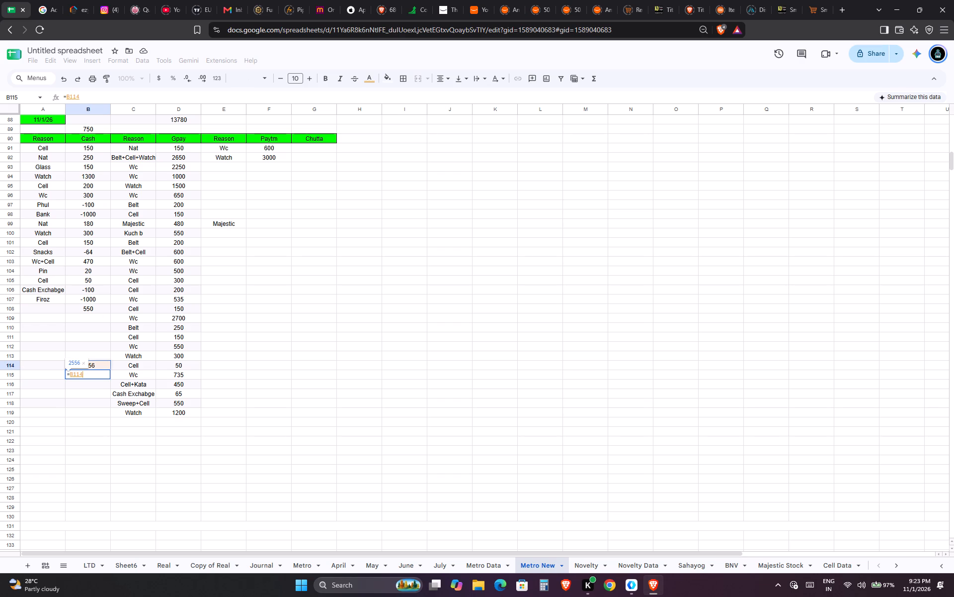
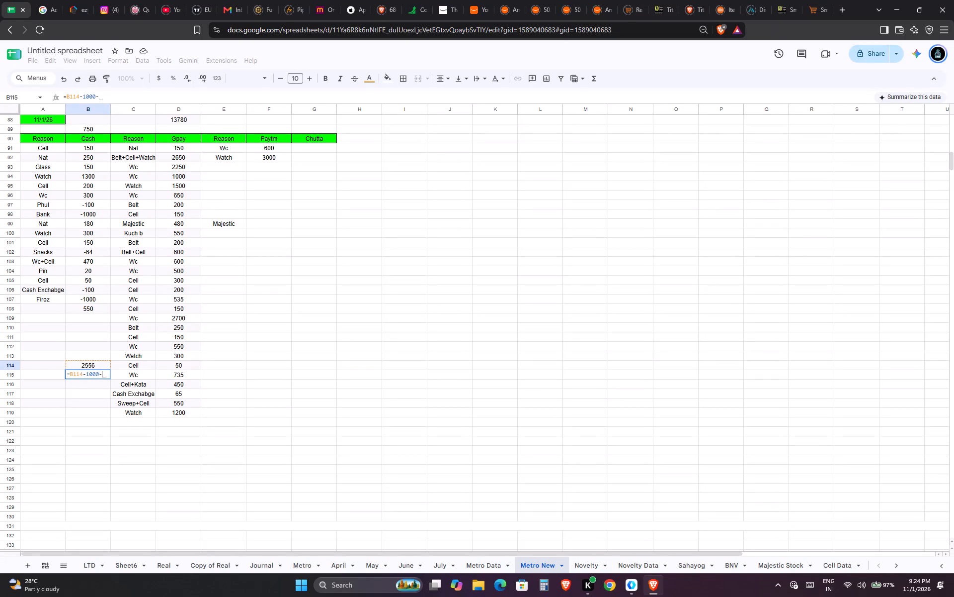
# Complete the B115 formula so it subtracts 1000, 1100 and 70 from the cash total in B114.
pyautogui.write('1100')
pyautogui.press('-')
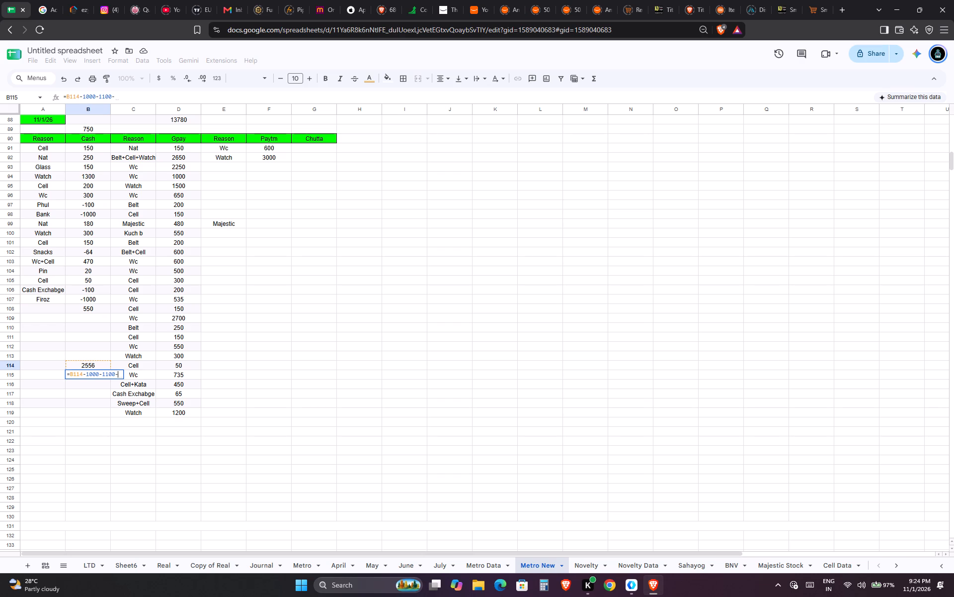
pyautogui.write('70')
pyautogui.press('Return')
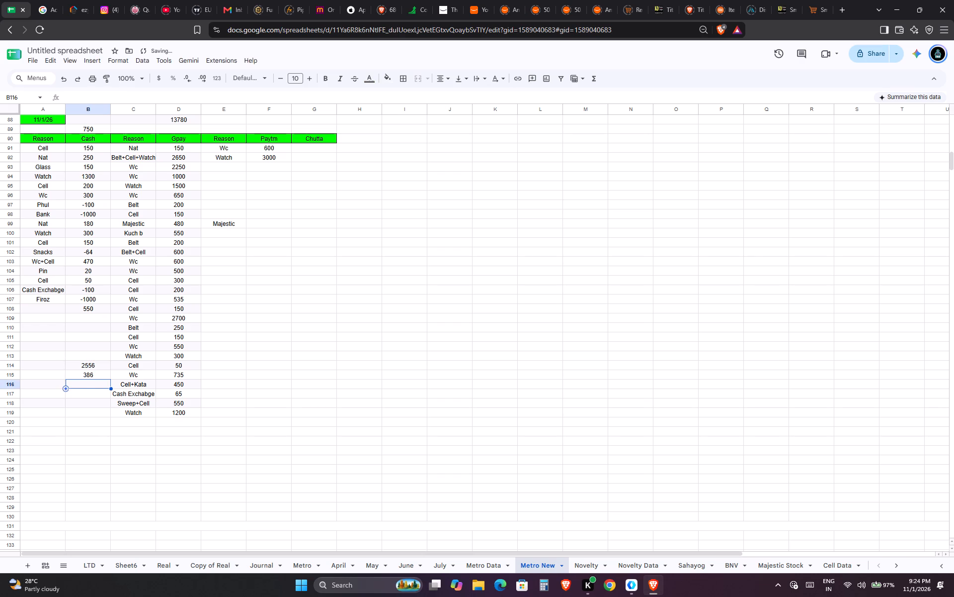
# Clear the cash amount in B108, the last cash row with a blank reason.
pyautogui.press('Up')
pyautogui.press('Up')
pyautogui.press('Up')
pyautogui.press('Up')
pyautogui.press('Up')
pyautogui.press('Up')
pyautogui.press('Up')
pyautogui.press('Up')
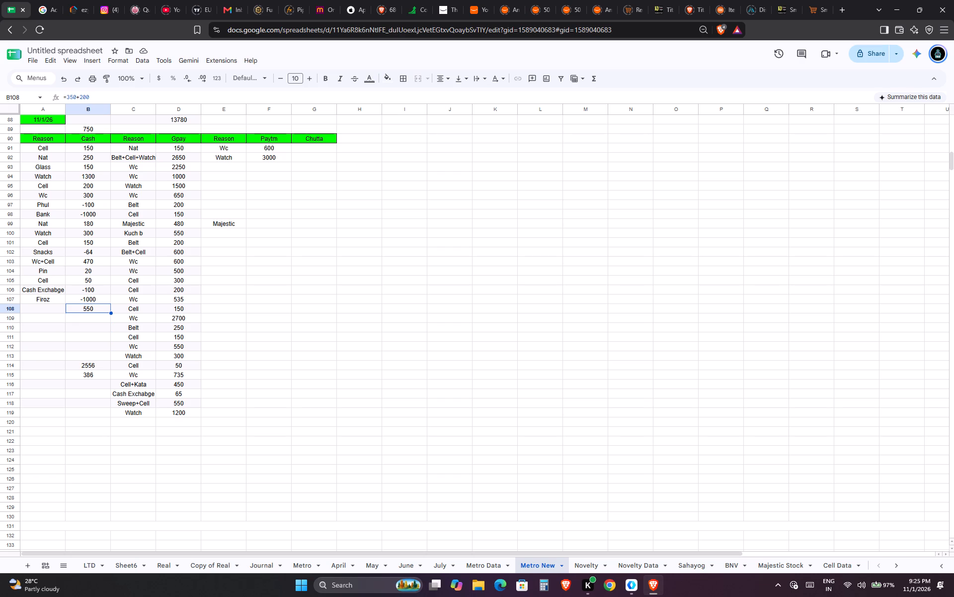
pyautogui.press('Left')
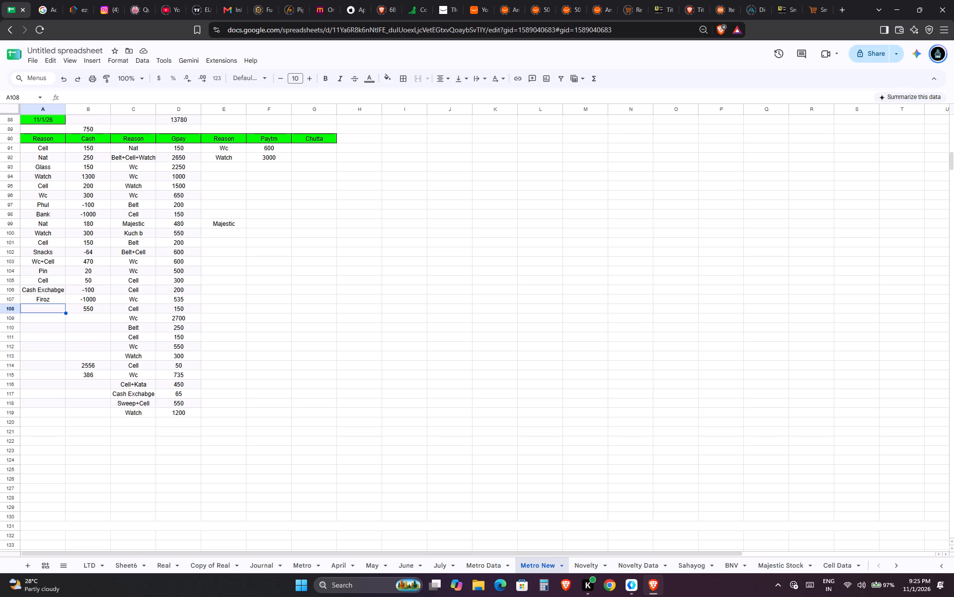
pyautogui.press('Right')
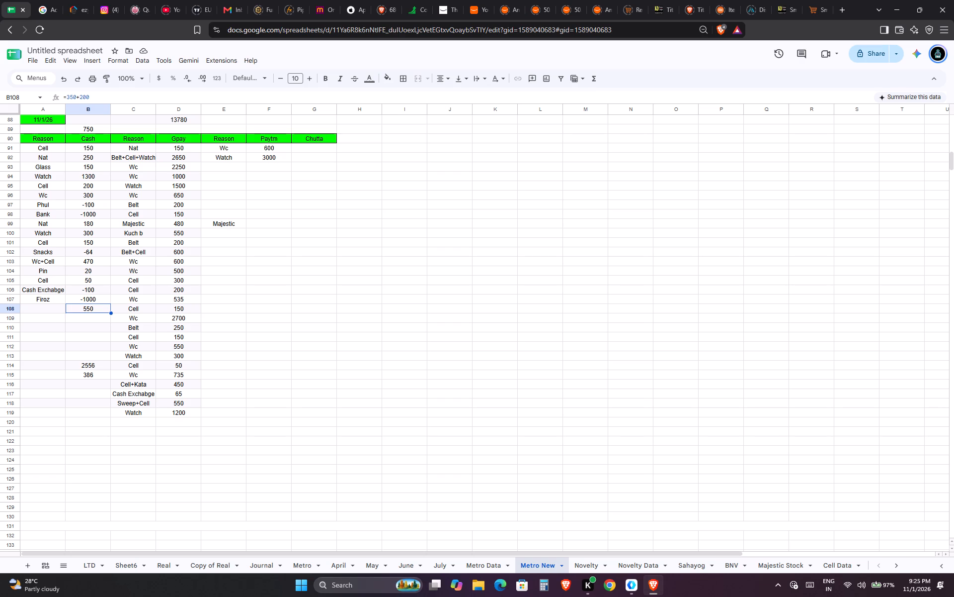
pyautogui.press('BackSpace')
pyautogui.press('Down')
pyautogui.press('Up')
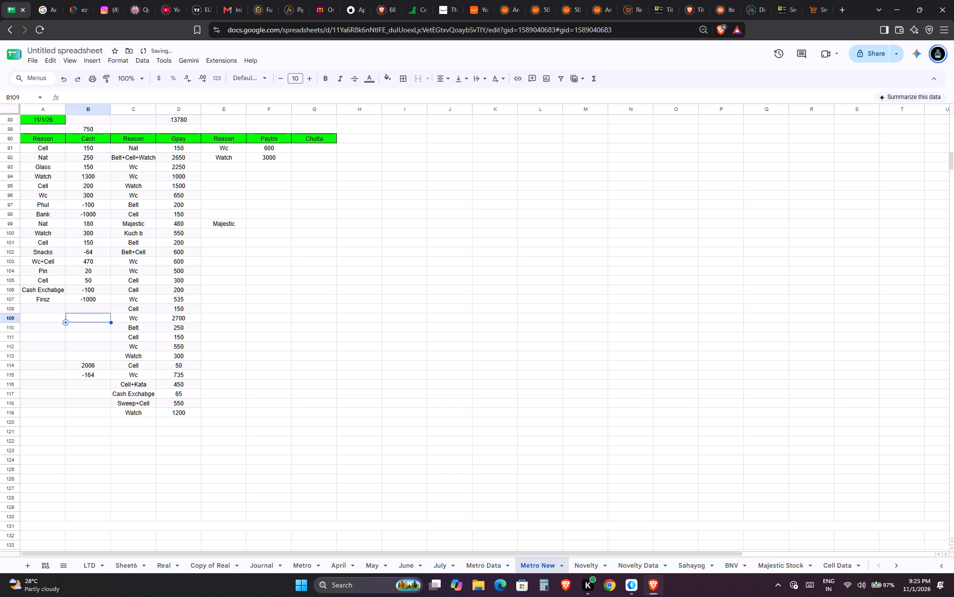
# Review the day's cash, Gpay and Paytm entries in rows 89 to 119 against the cash formulas in B114 and B115.
pyautogui.scroll(-1, 233, 424)
pyautogui.hscroll(-1, 231, 421)
pyautogui.scroll(-1, 229, 418)
pyautogui.scroll(1, 223, 406)
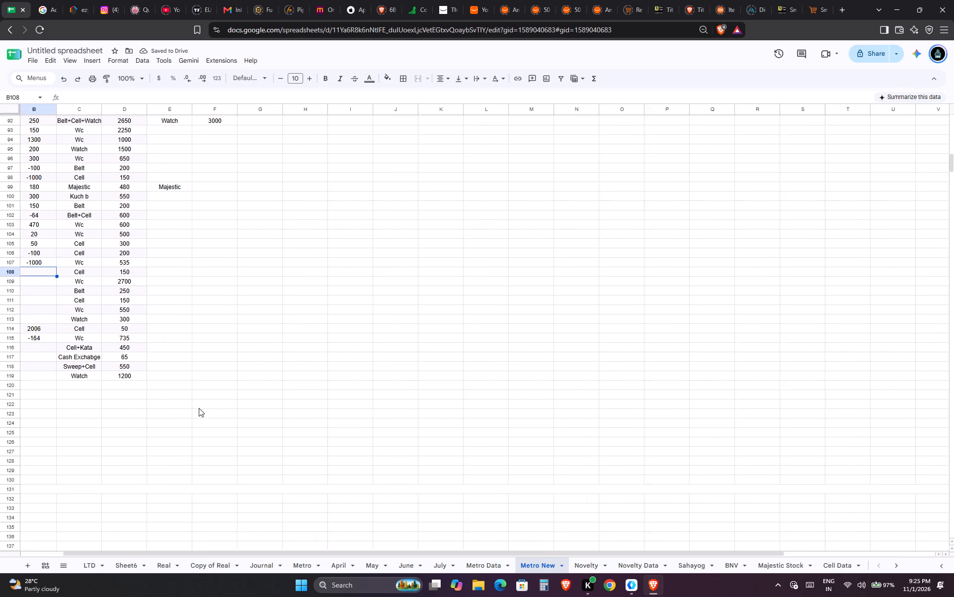
pyautogui.scroll(1, 199, 408)
pyautogui.hscroll(1, 190, 427)
pyautogui.scroll(1, 191, 429)
pyautogui.hscroll(1, 192, 431)
pyautogui.scroll(1, 193, 431)
pyautogui.hscroll(1, 193, 432)
pyautogui.scroll(1, 203, 441)
pyautogui.hscroll(1, 205, 444)
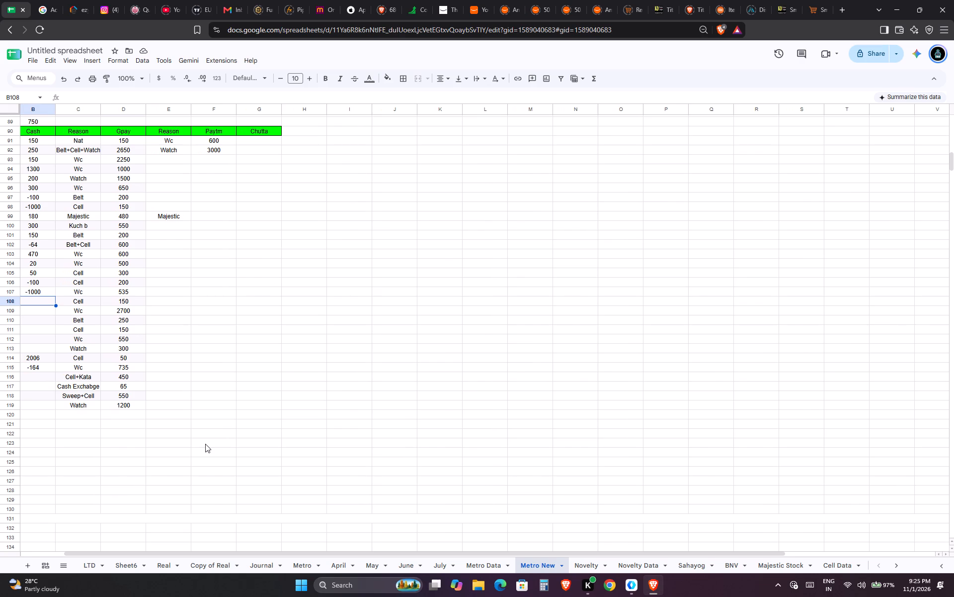
pyautogui.hscroll(6, 340, 408)
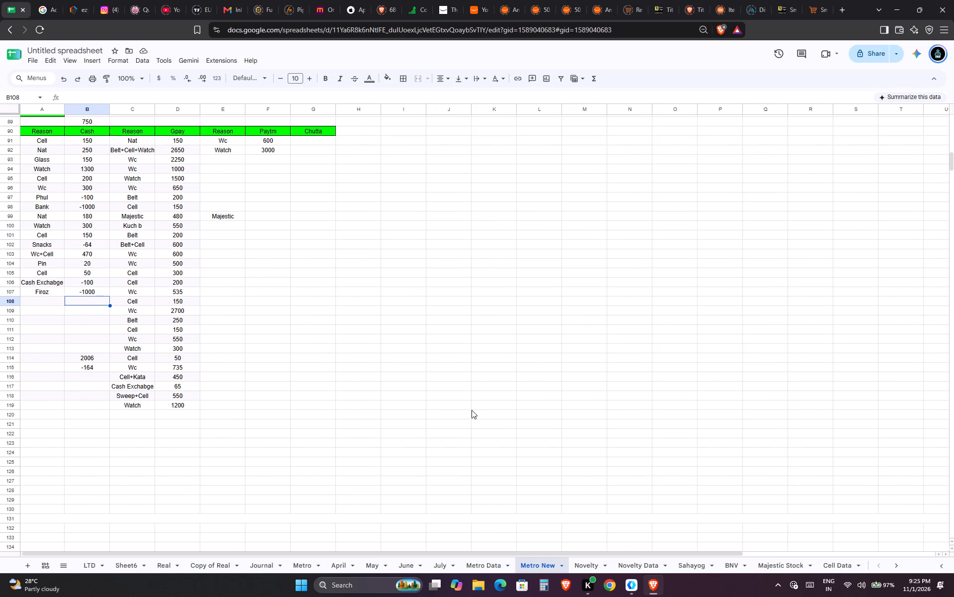
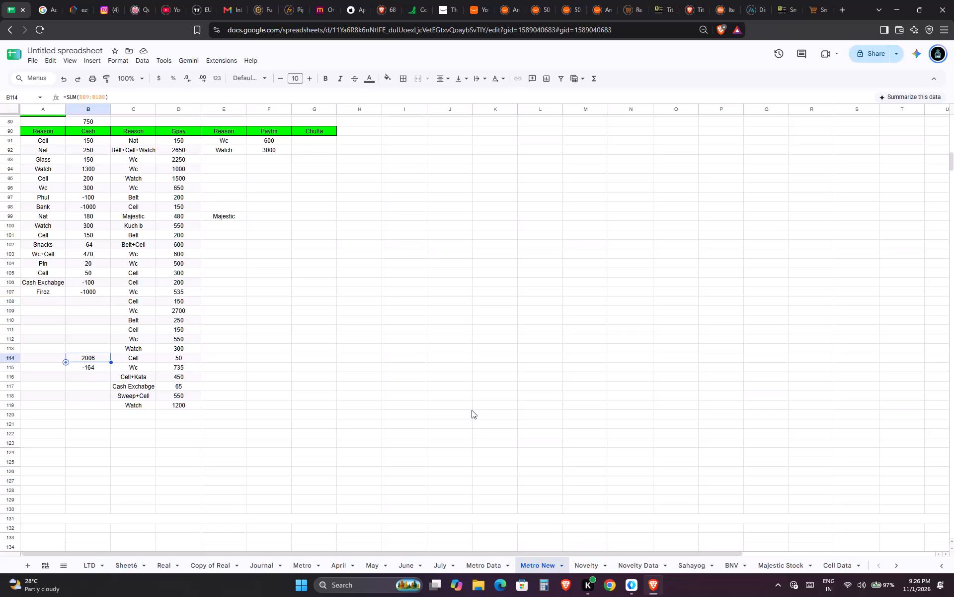
# Check the B115 cash formula against the last cash entries and the blank rows below them, down to row 112.
pyautogui.press('Down')
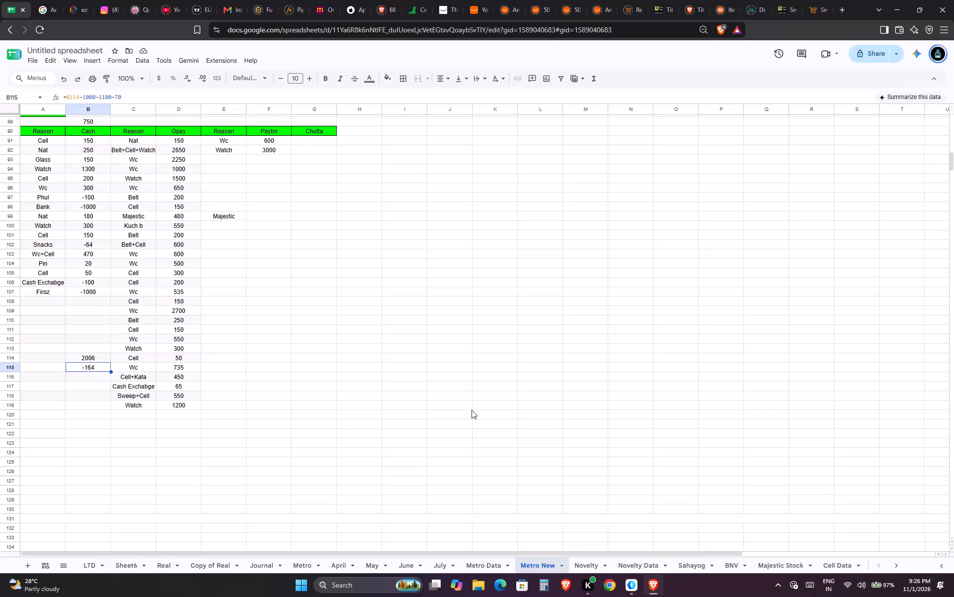
pyautogui.hotkey('ctrl', 'Up')
pyautogui.hotkey('ctrl', 'Up')
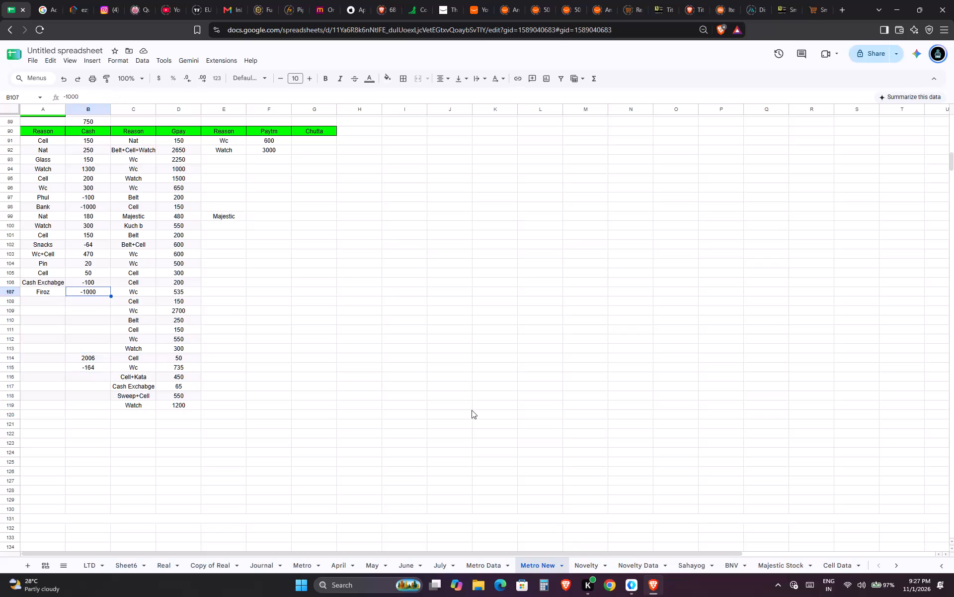
pyautogui.press('Down')
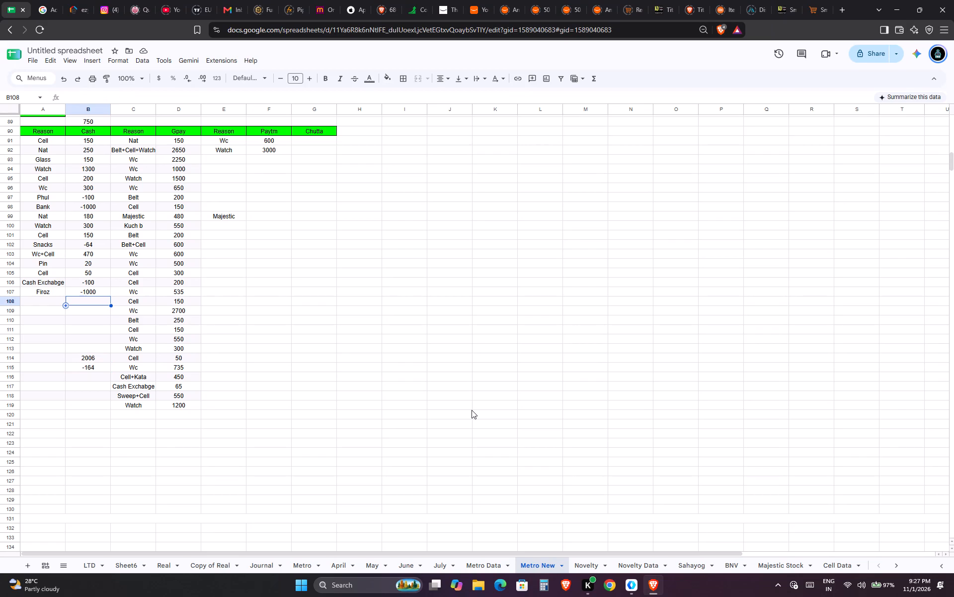
pyautogui.press('Down')
pyautogui.press('Down')
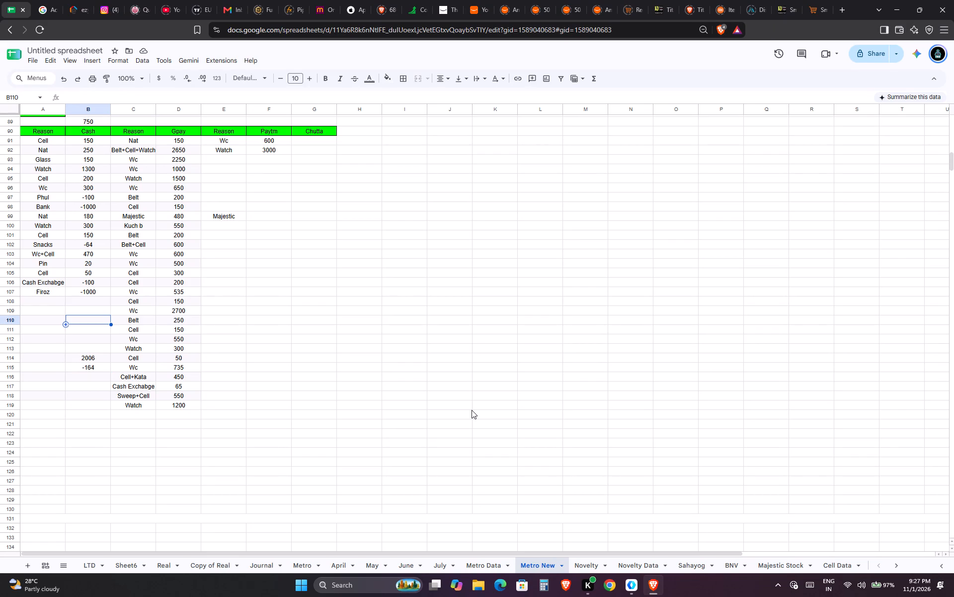
pyautogui.press('Up')
pyautogui.press('Down')
pyautogui.press('Down')
pyautogui.press('Down')
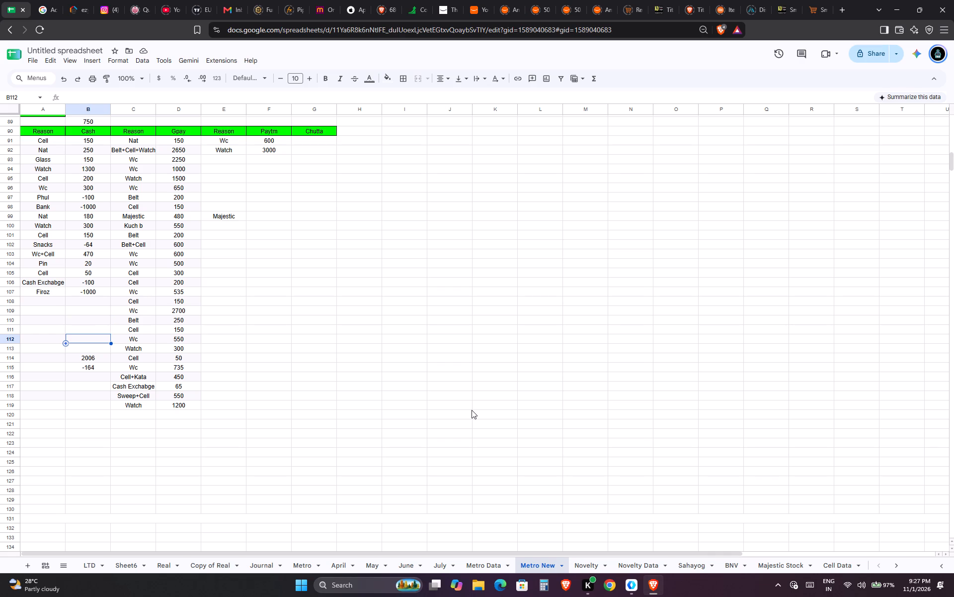
# Enter -20 as the cash amount in B108, the first blank row below the Firoz entry.
pyautogui.hotkey('ctrl', 'Up')
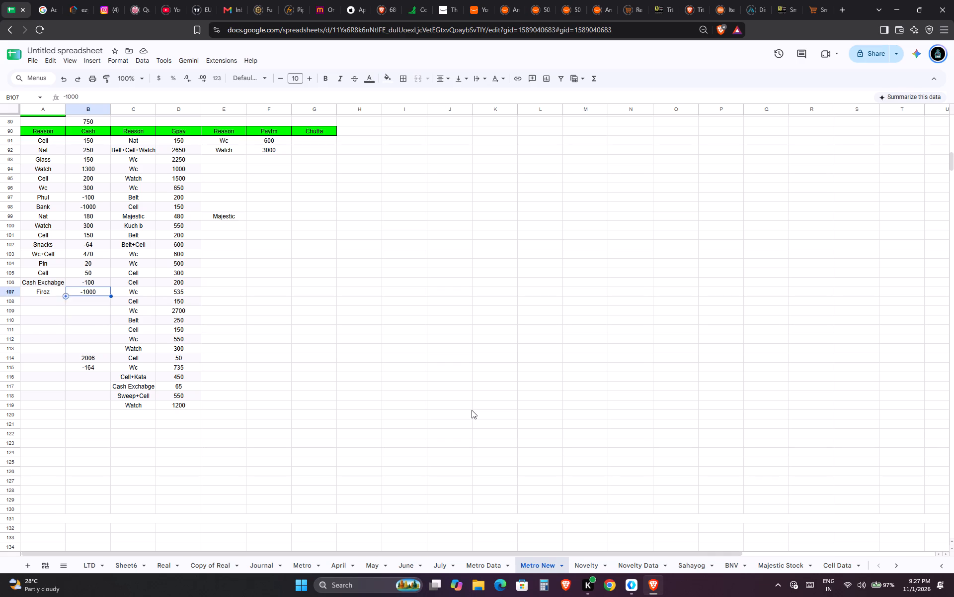
pyautogui.press('Down')
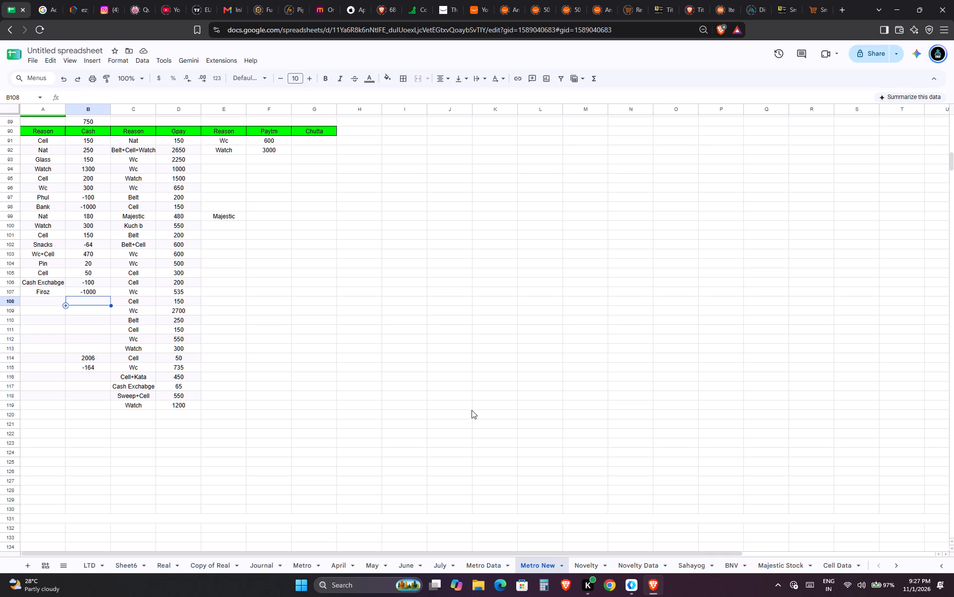
pyautogui.write('20')
pyautogui.press('BackSpace')
pyautogui.press('BackSpace')
pyautogui.press('-')
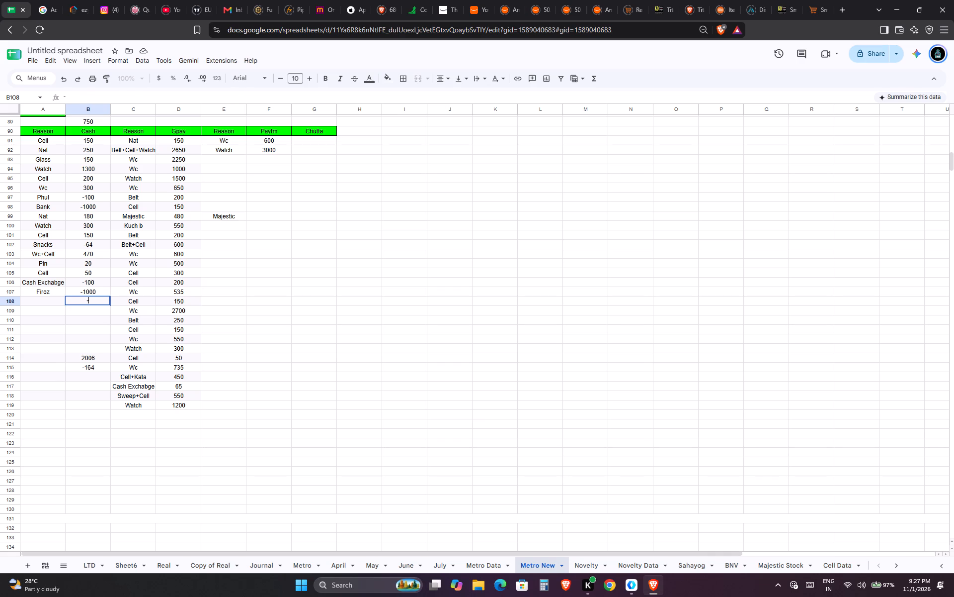
pyautogui.write('20')
pyautogui.press('\\')
pyautogui.press('Return')
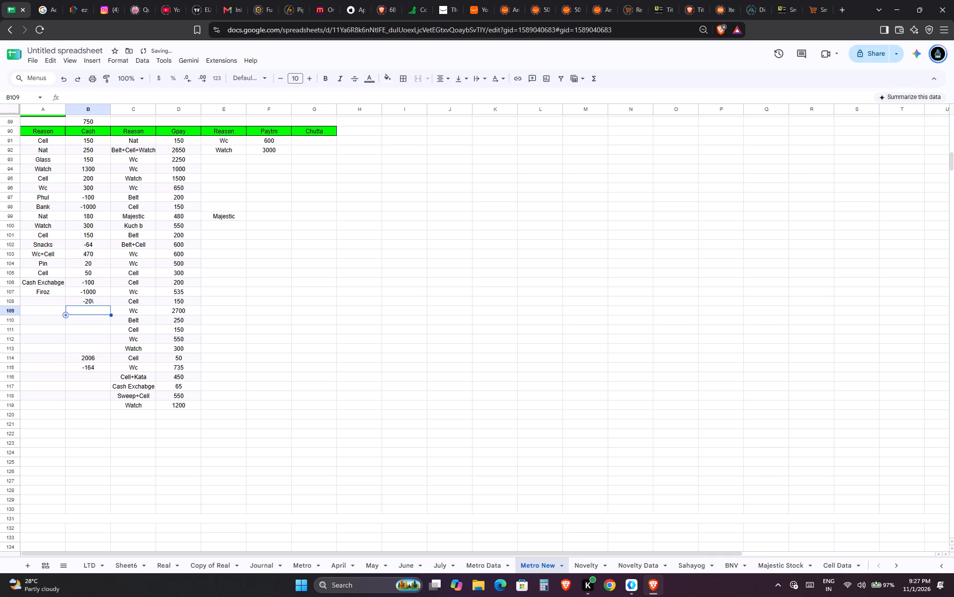
pyautogui.press('Up')
pyautogui.press('F2')
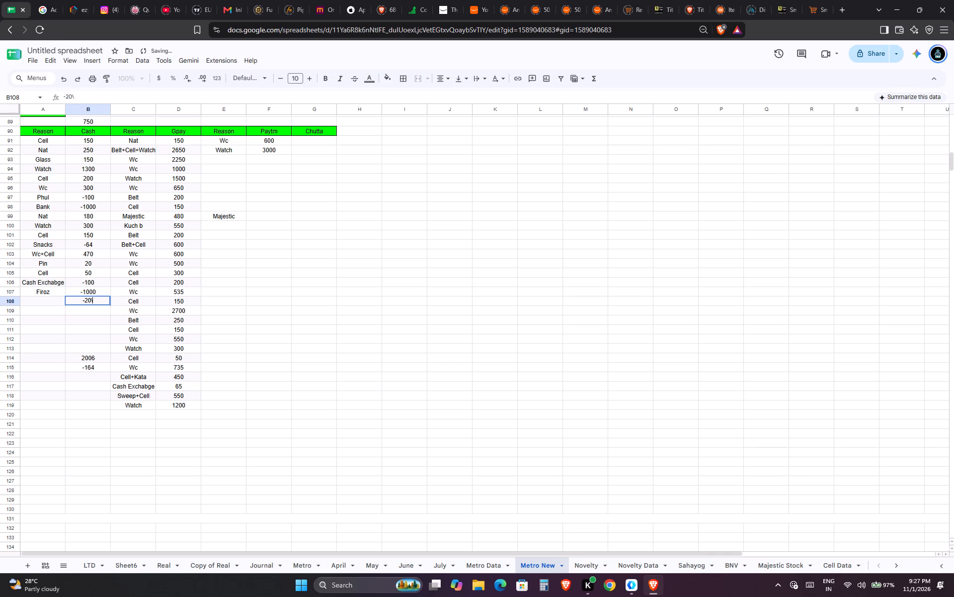
pyautogui.press('BackSpace')
pyautogui.press('Down')
pyautogui.press('Tab')
# Set the Snacks cash amount in B102 to -65.
pyautogui.press('Left')
pyautogui.press('Up')
pyautogui.press('Up')
pyautogui.press('Up')
pyautogui.press('Up')
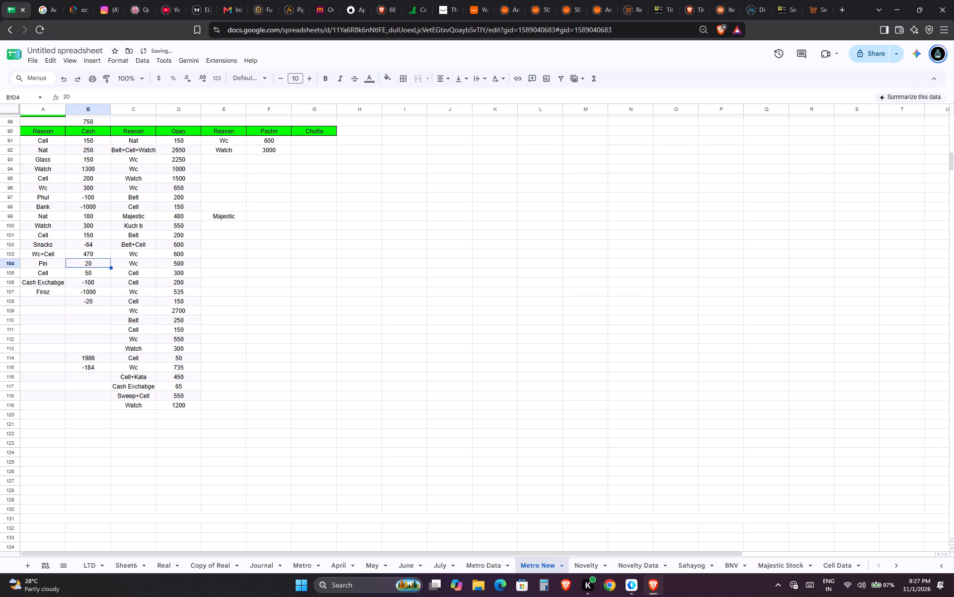
pyautogui.press('Up')
pyautogui.press('Up')
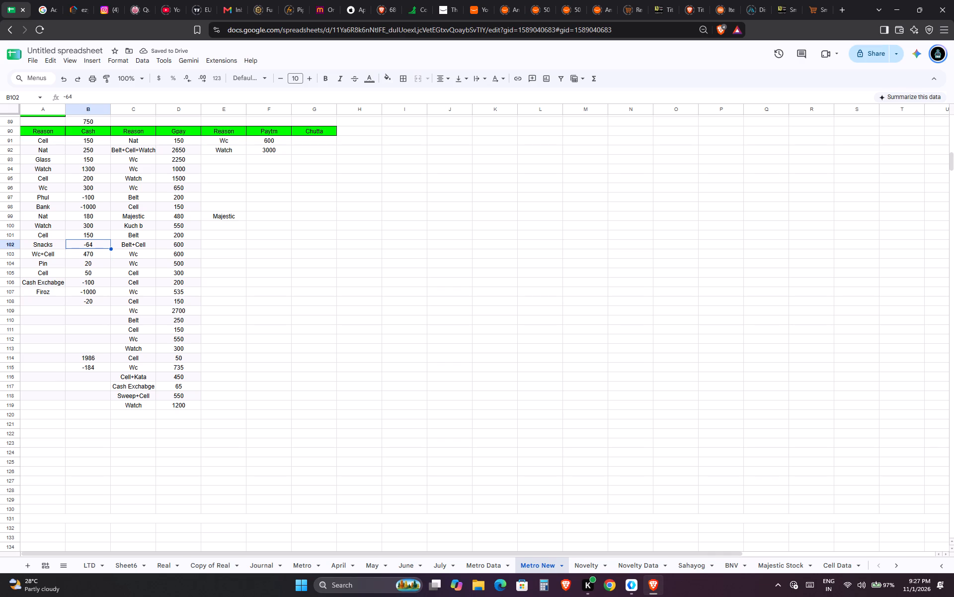
pyautogui.write('-5')
pyautogui.press('BackSpace')
pyautogui.write('65')
pyautogui.press('Return')
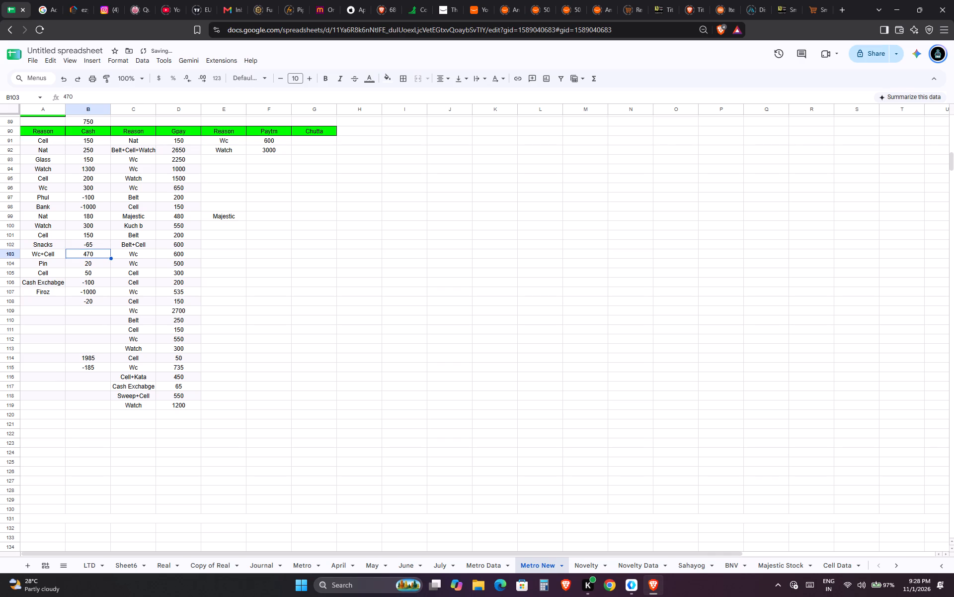
# Enter Tape as the reason in A108 for the -20 cash entry.
pyautogui.hotkey('ctrl', 'Down')
pyautogui.press('Left')
pyautogui.press('Left')
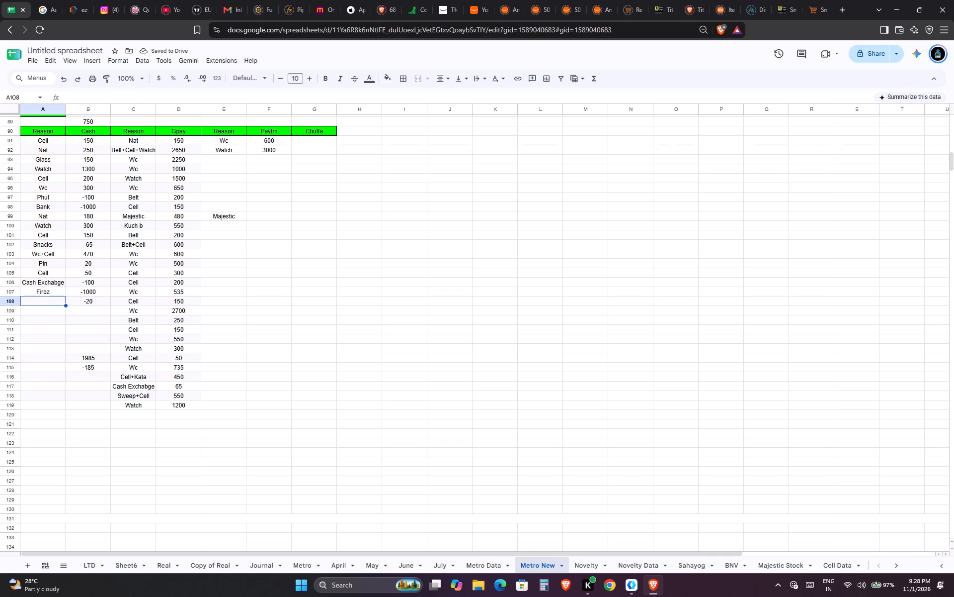
pyautogui.write('Tape')
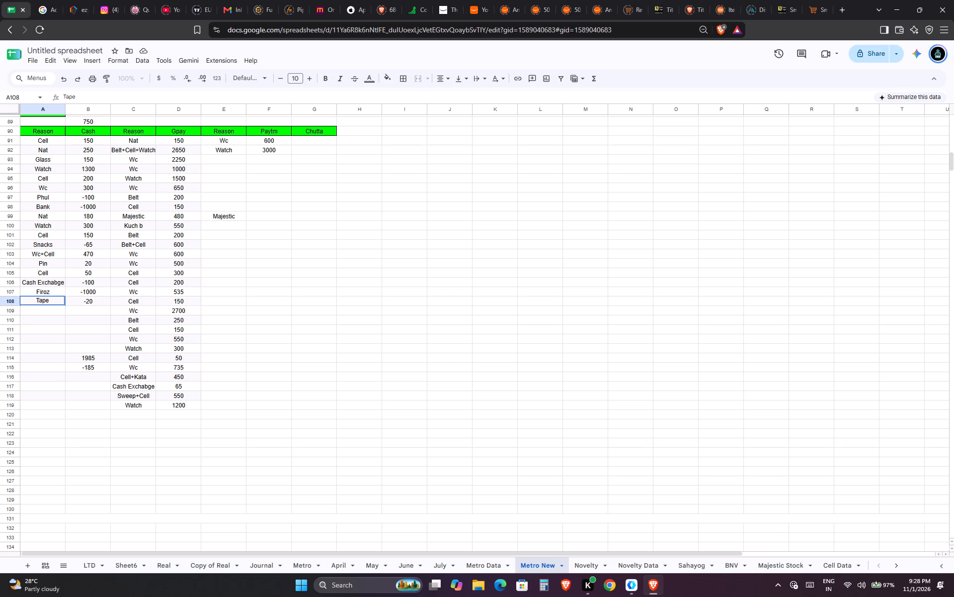
pyautogui.press('Return')
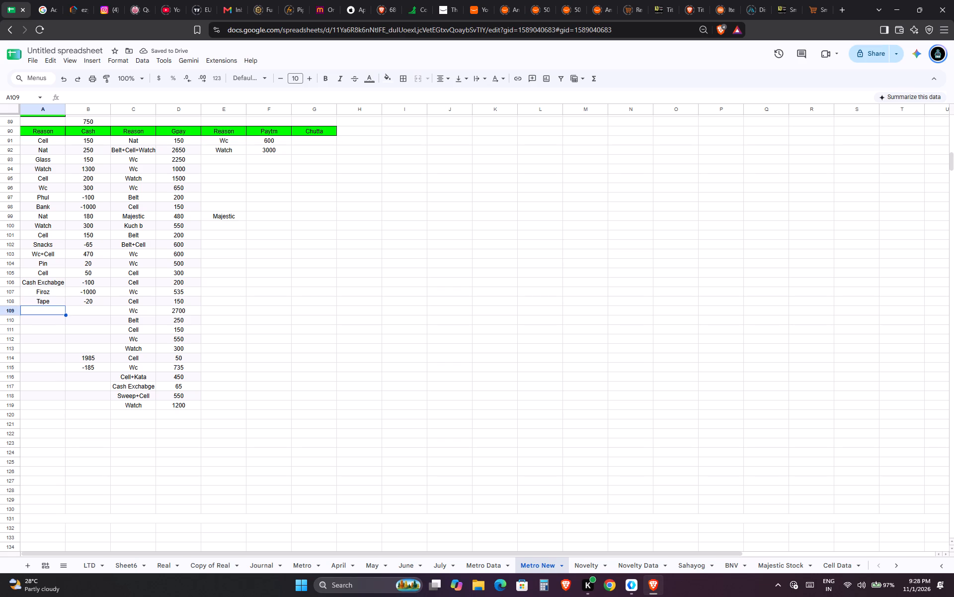
# Extend the B115 formula so it also subtracts 25 from the cash total in B114.
pyautogui.press('Right')
pyautogui.press('Down')
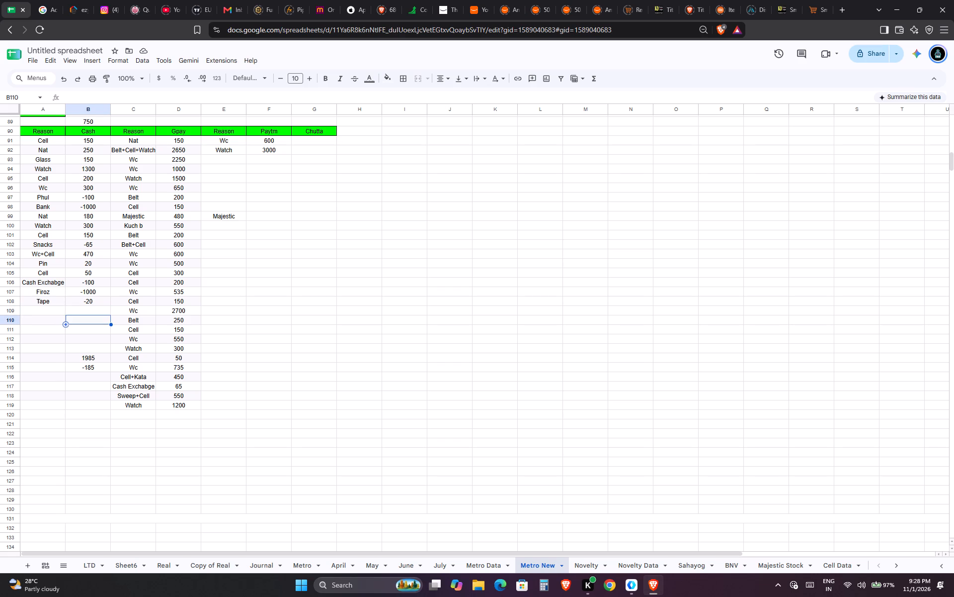
pyautogui.press('Right')
pyautogui.press('Down')
pyautogui.press('Down')
pyautogui.press('Down')
pyautogui.press('Down')
pyautogui.press('Down')
pyautogui.press('Left')
pyautogui.press('Up')
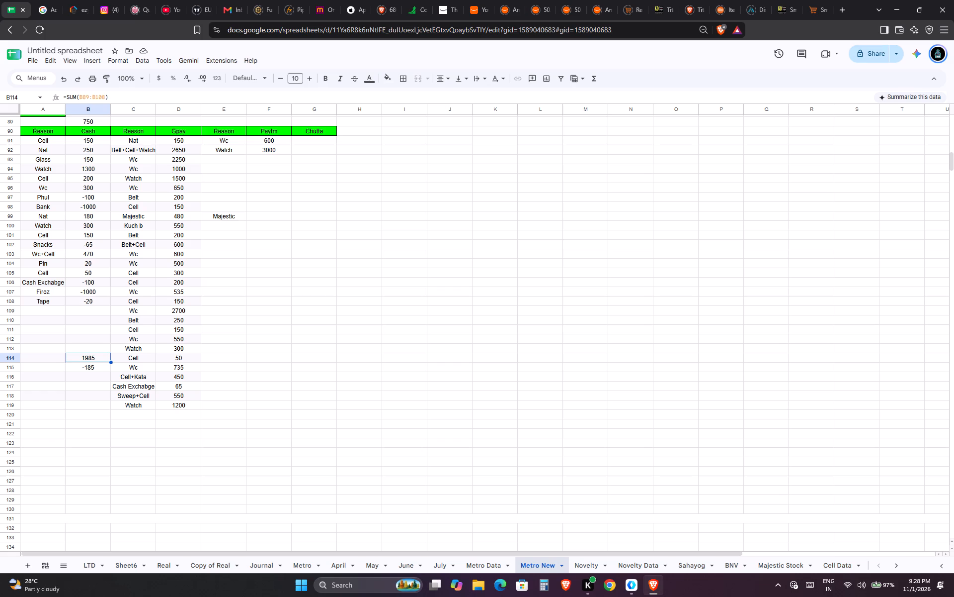
pyautogui.press('F2')
pyautogui.press('Return')
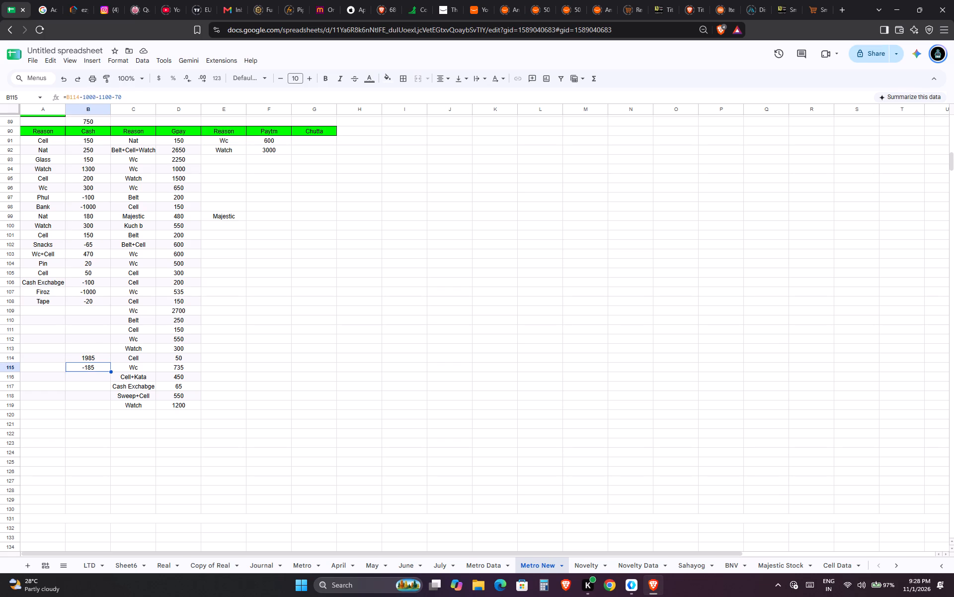
pyautogui.press('F2')
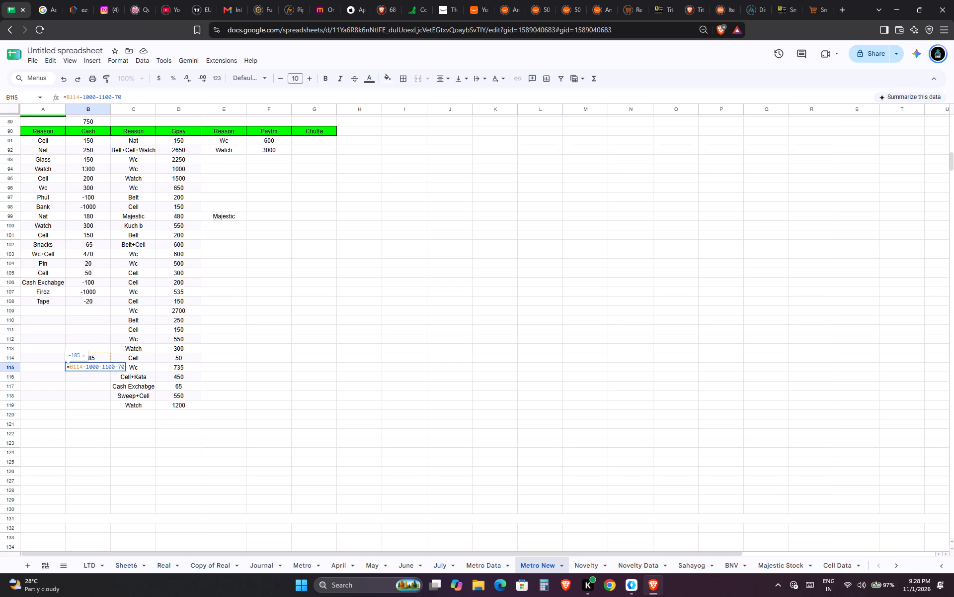
pyautogui.press('-')
pyautogui.write('25')
pyautogui.press('Return')
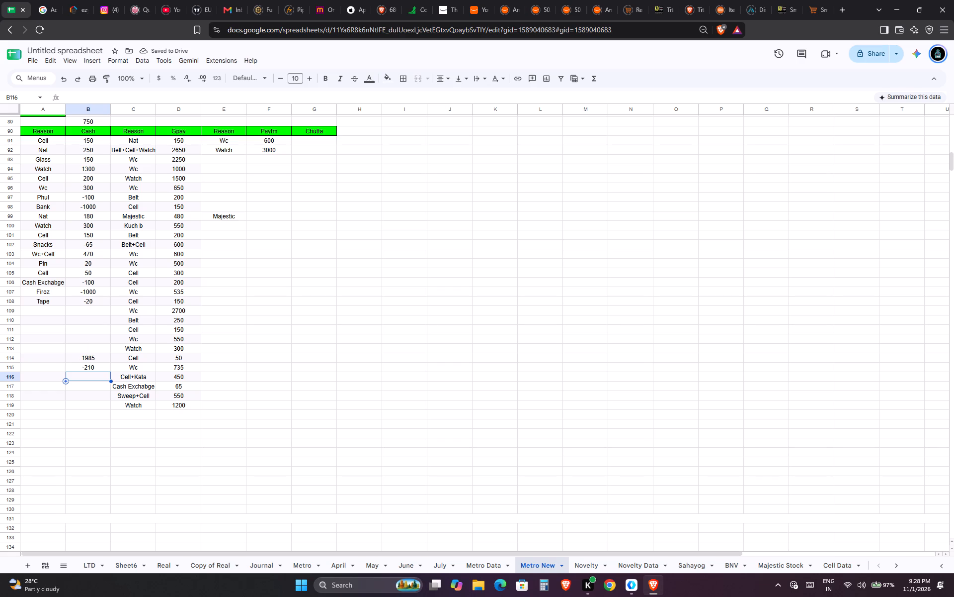
# Enter 150 as the cash amount in B109, below the Tape entry.
pyautogui.hotkey('ctrl', 'Up')
pyautogui.hotkey('ctrl', 'Up')
pyautogui.hotkey('ctrl', 'Up')
pyautogui.press('Down')
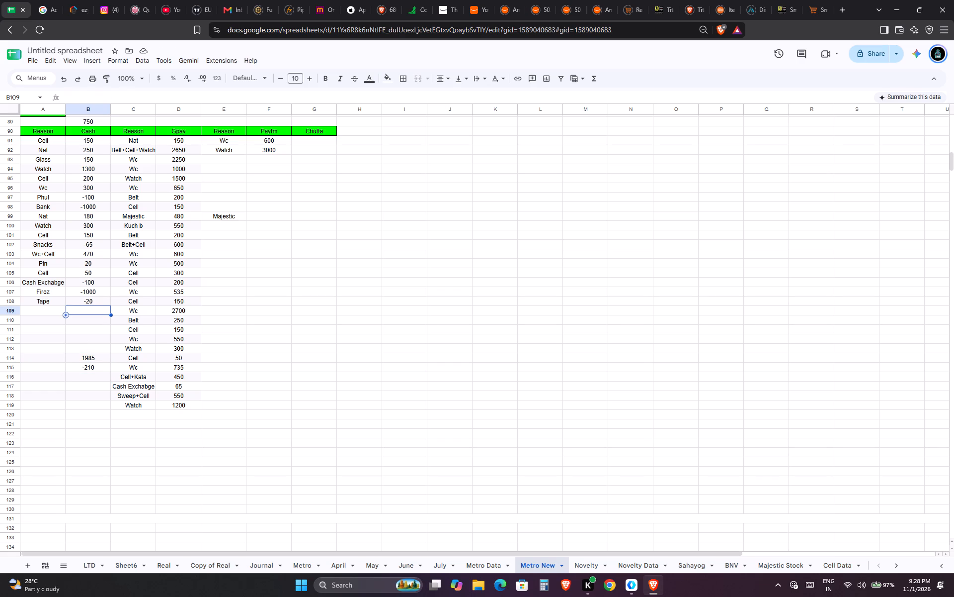
pyautogui.write('150')
pyautogui.press('Return')
pyautogui.press('Left')
pyautogui.press('Up')
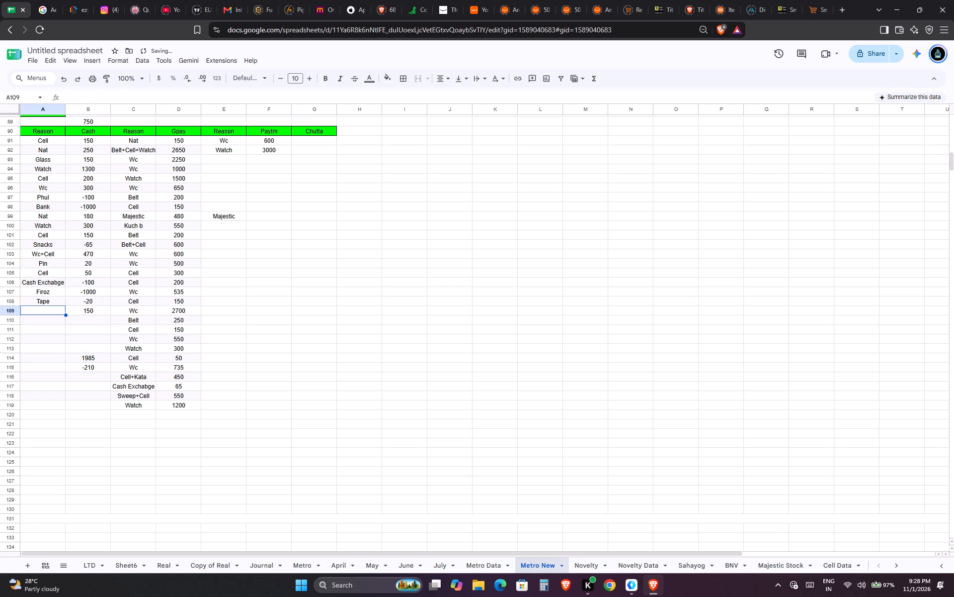
# Extend the cash total formula in B114 so it sums B89 to B109.
pyautogui.press('Right')
pyautogui.press('Down')
pyautogui.hotkey('ctrl', 'Down')
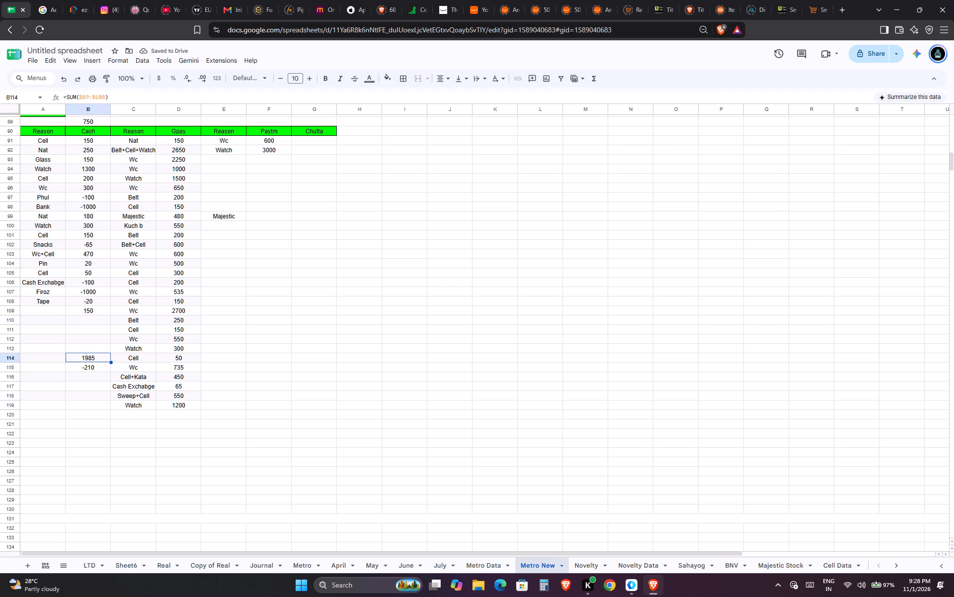
pyautogui.press('F2')
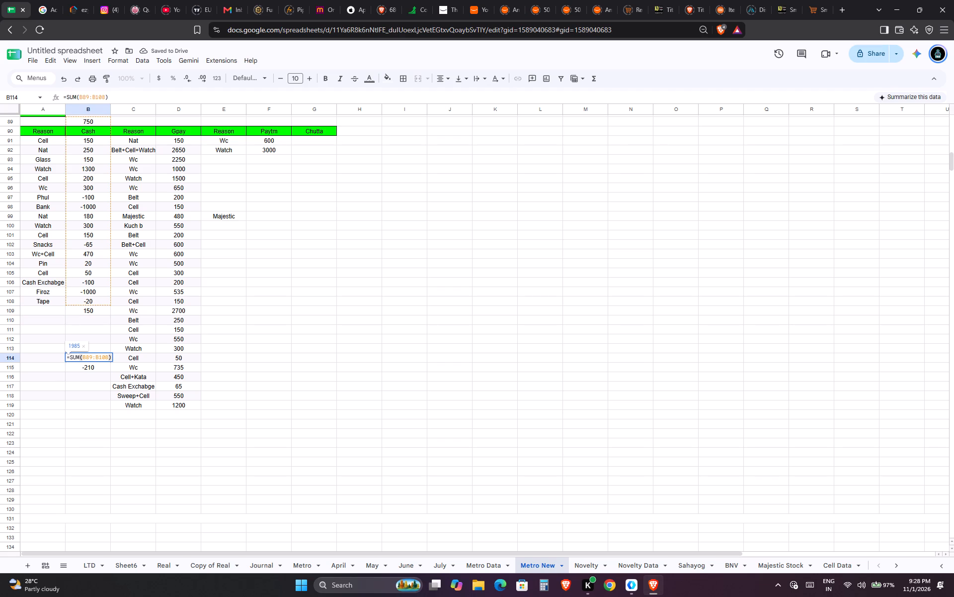
pyautogui.press('Left')
pyautogui.hotkey('shift', 'Left')
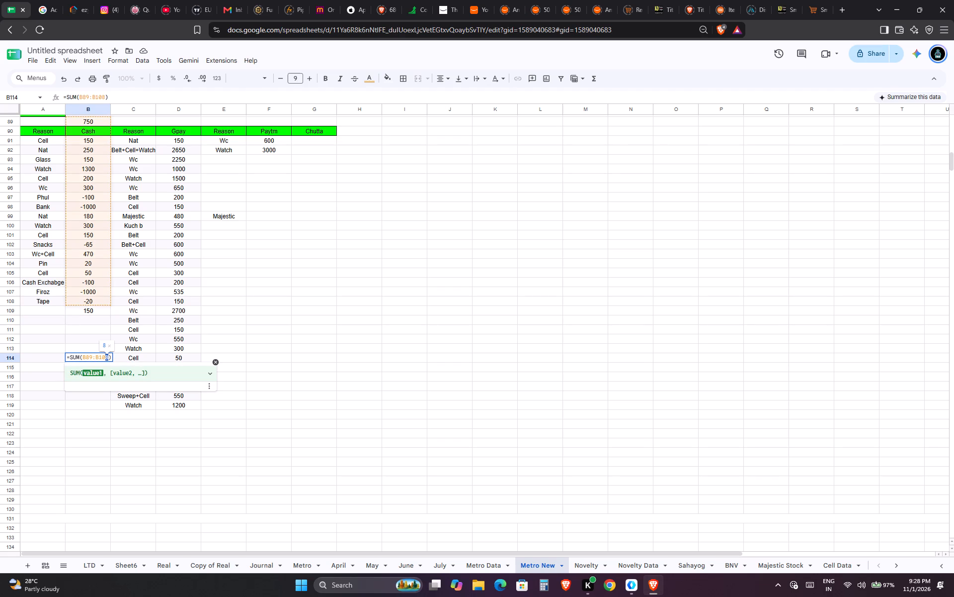
pyautogui.press('9')
pyautogui.press('Return')
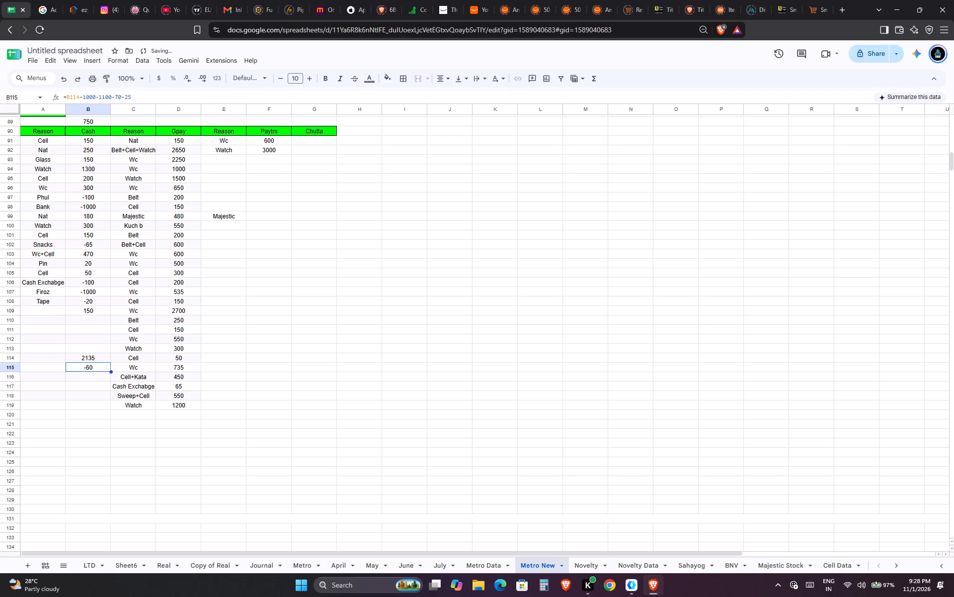
# Select the blank reason cell A109 beside the 150 cash entry and save the spreadsheet.
pyautogui.hotkey('ctrl', 'Up')
pyautogui.hotkey('ctrl', 'Up')
pyautogui.press('Left')
pyautogui.press('Right')
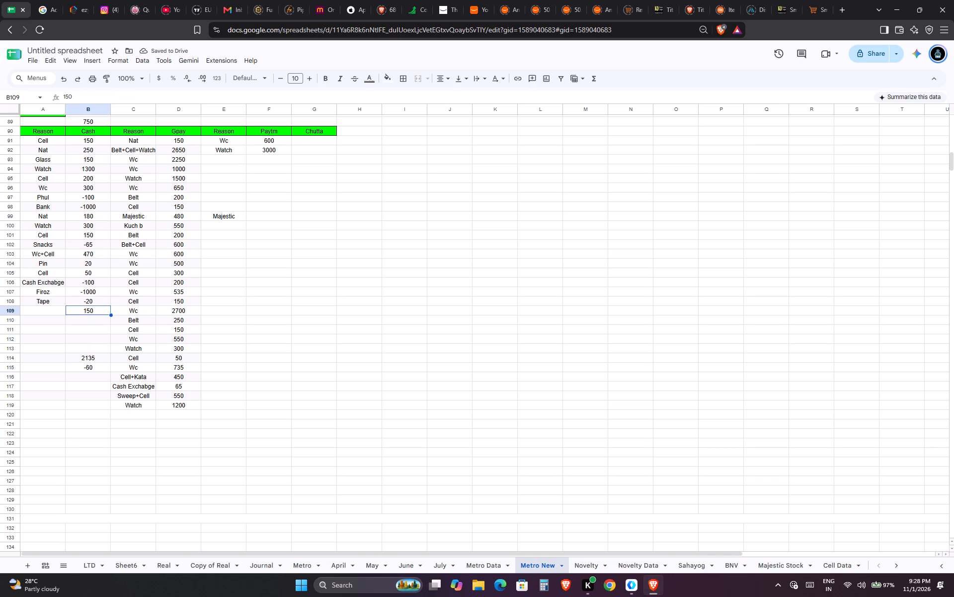
pyautogui.press('Left')
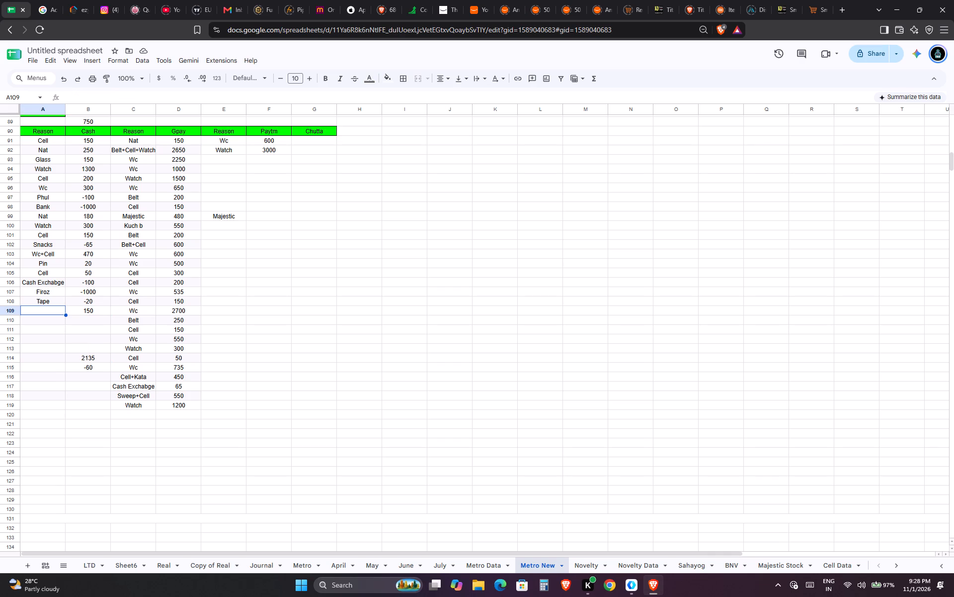
pyautogui.hotkey('ctrl', 's')
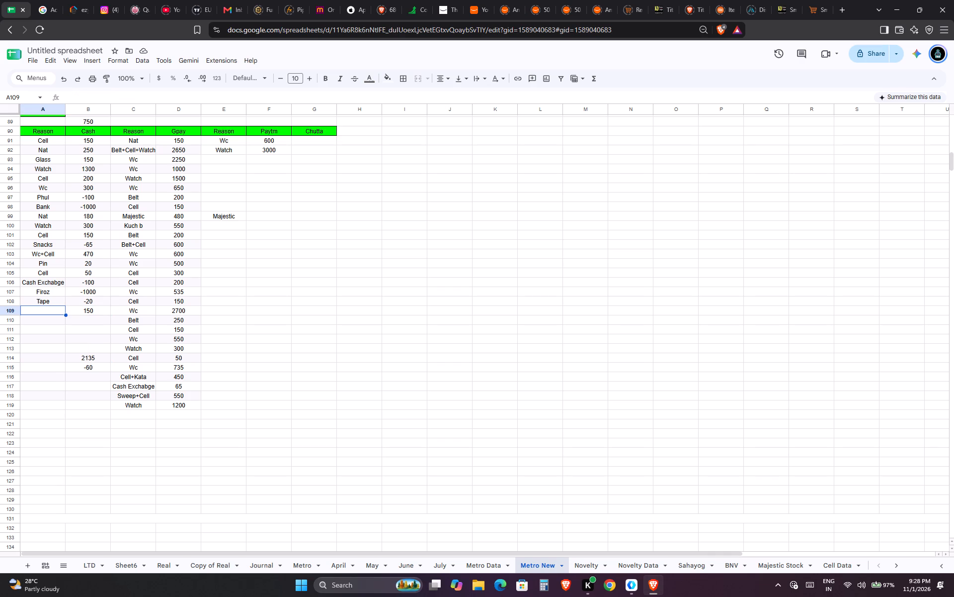
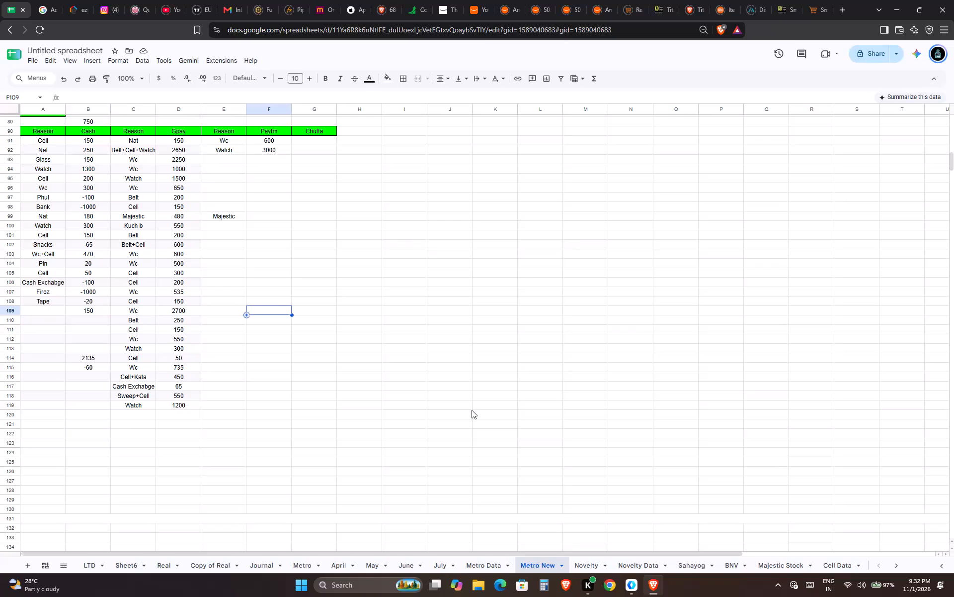
# Start a multiplication formula beginning with 5 in the blank cell H109, in the row of the 150 cash entry.
pyautogui.press('Right')
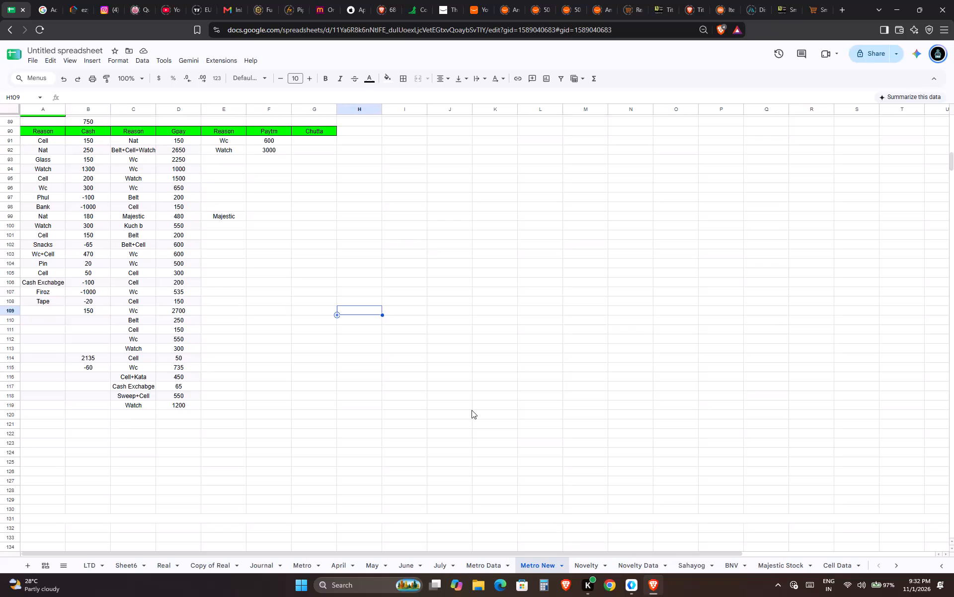
pyautogui.press('=')
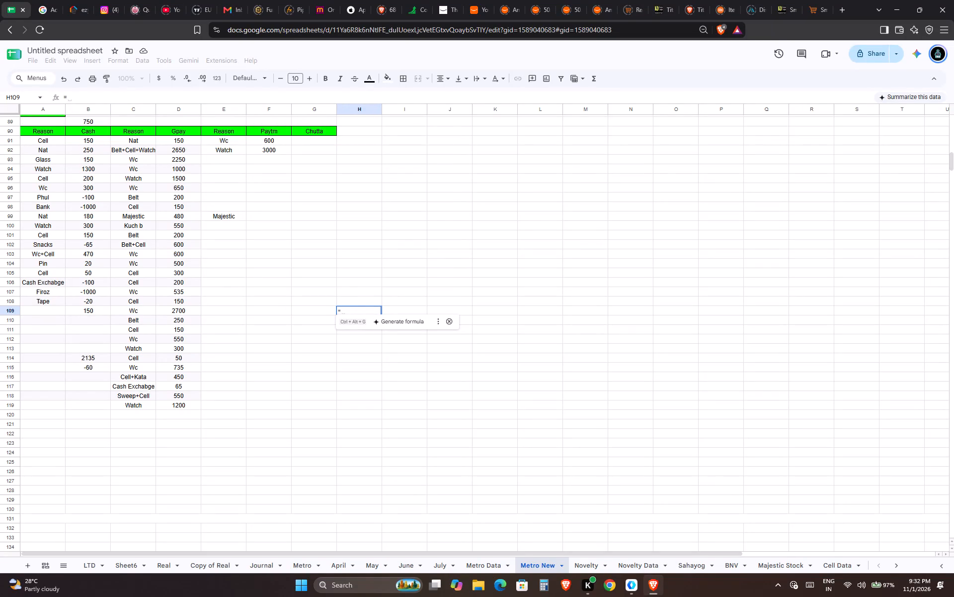
pyautogui.press('5')
pyautogui.press('*')
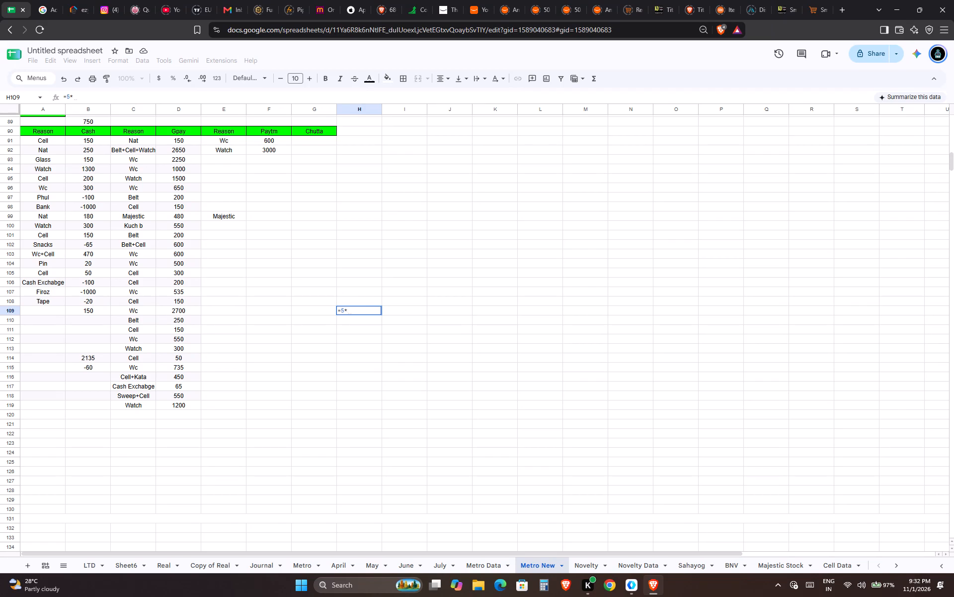
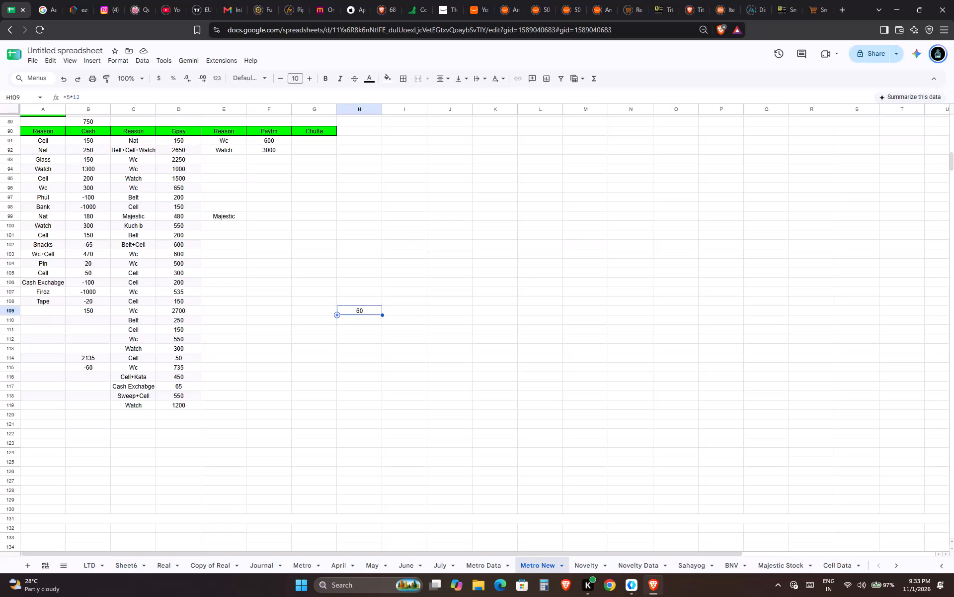
# Clear the scratch multiplication formula from cell H109 and return to the 150 cash entry in the same row.
pyautogui.press('BackSpace')
pyautogui.hotkey('ctrl', 'Left')
pyautogui.hotkey('ctrl', 'Left')
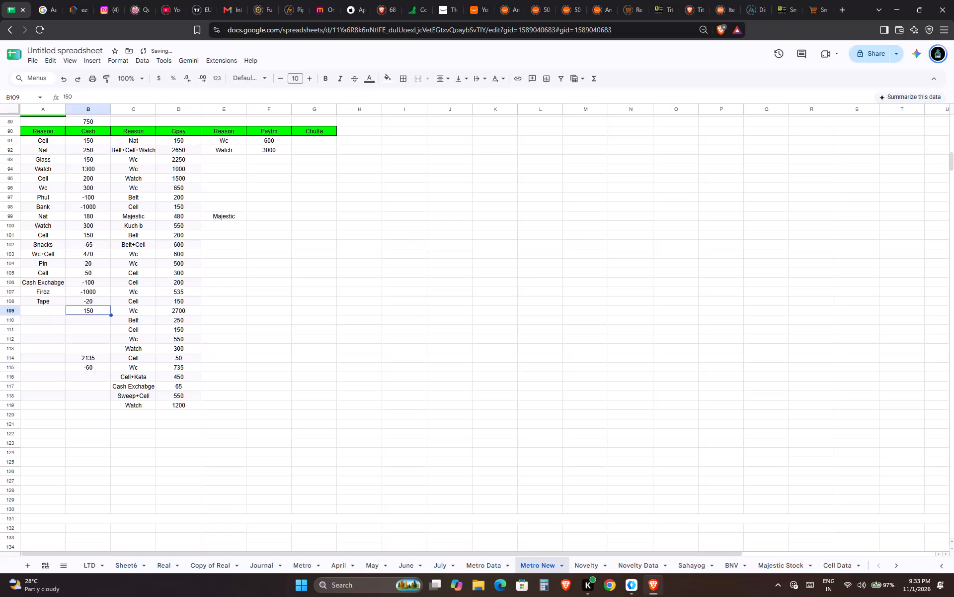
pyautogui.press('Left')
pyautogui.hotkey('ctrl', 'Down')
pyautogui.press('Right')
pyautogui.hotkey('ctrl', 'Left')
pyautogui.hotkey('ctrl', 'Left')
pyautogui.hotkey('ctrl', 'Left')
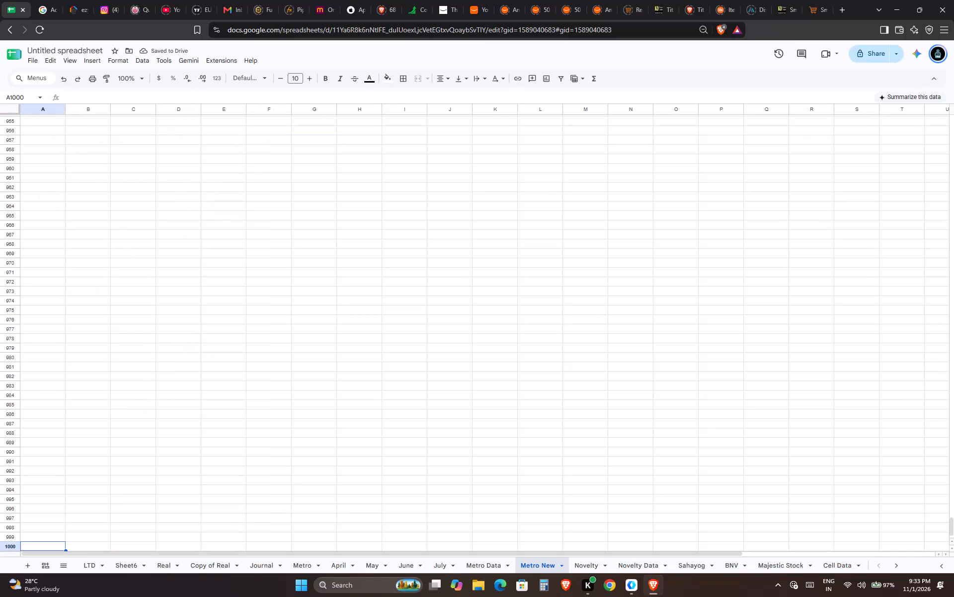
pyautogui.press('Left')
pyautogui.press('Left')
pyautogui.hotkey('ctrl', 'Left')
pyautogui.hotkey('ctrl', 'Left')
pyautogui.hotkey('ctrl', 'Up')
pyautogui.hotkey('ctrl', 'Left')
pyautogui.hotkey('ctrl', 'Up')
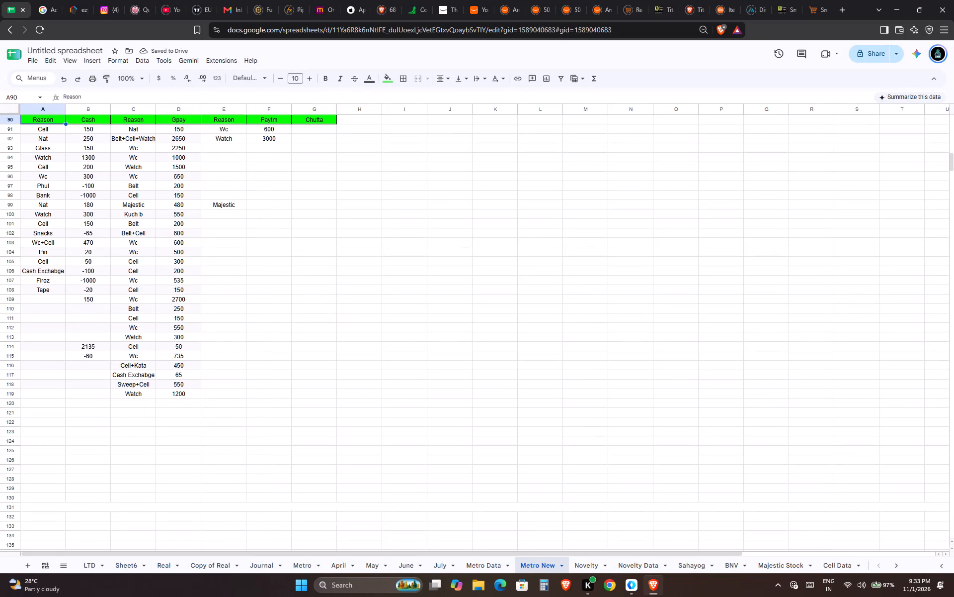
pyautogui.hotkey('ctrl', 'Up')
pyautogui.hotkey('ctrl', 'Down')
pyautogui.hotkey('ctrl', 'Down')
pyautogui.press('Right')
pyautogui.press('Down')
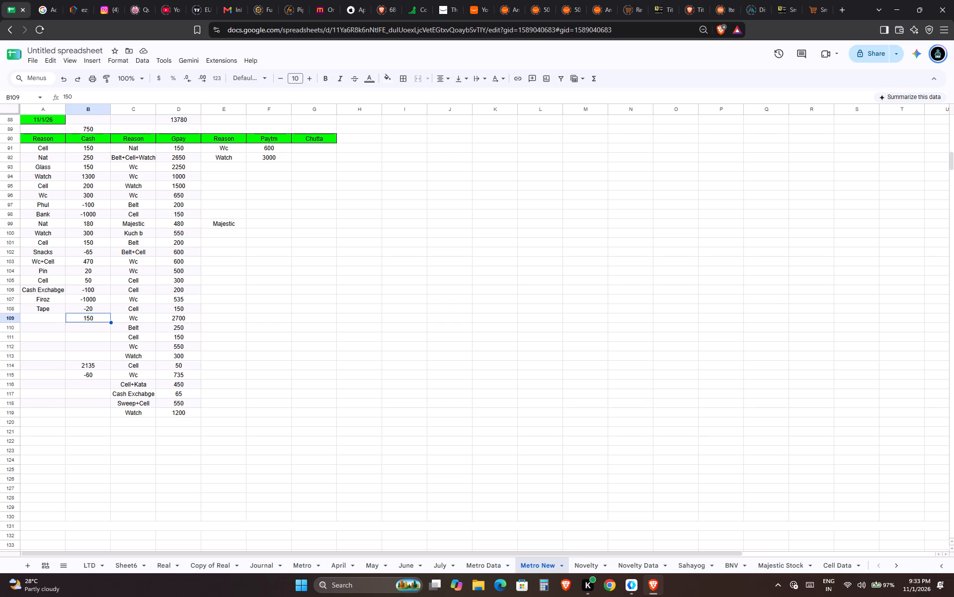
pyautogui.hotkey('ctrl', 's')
# Change the reason for the -20 cash entry in A108 to "Cello Tape" and save the sheet.
pyautogui.hotkey('ctrl', 'Down')
pyautogui.hotkey('ctrl', 'Up')
pyautogui.press('Up')
pyautogui.press('Left')
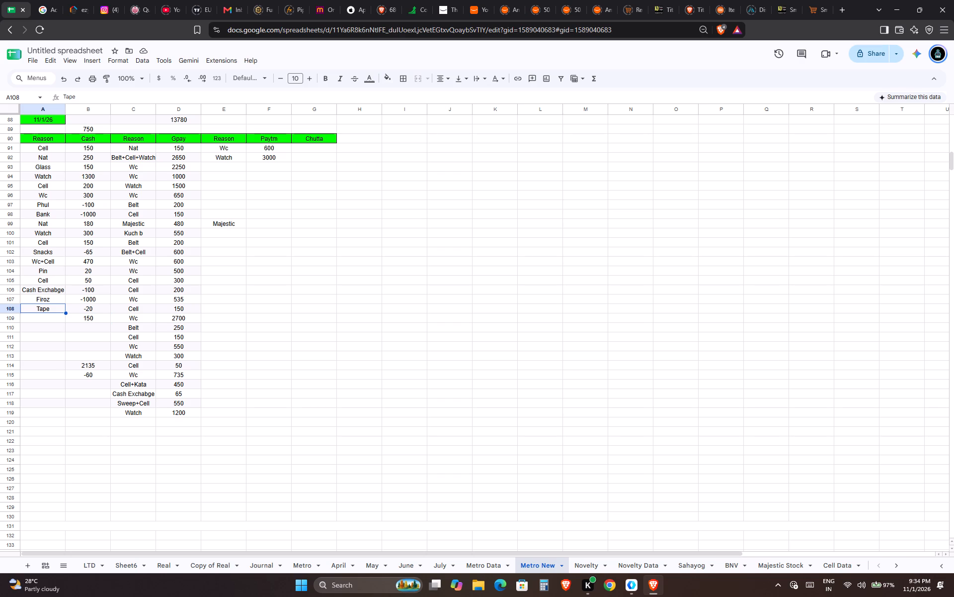
pyautogui.press('F2')
pyautogui.hotkey('ctrl', 'Left')
pyautogui.write('Cello')
pyautogui.press('space')
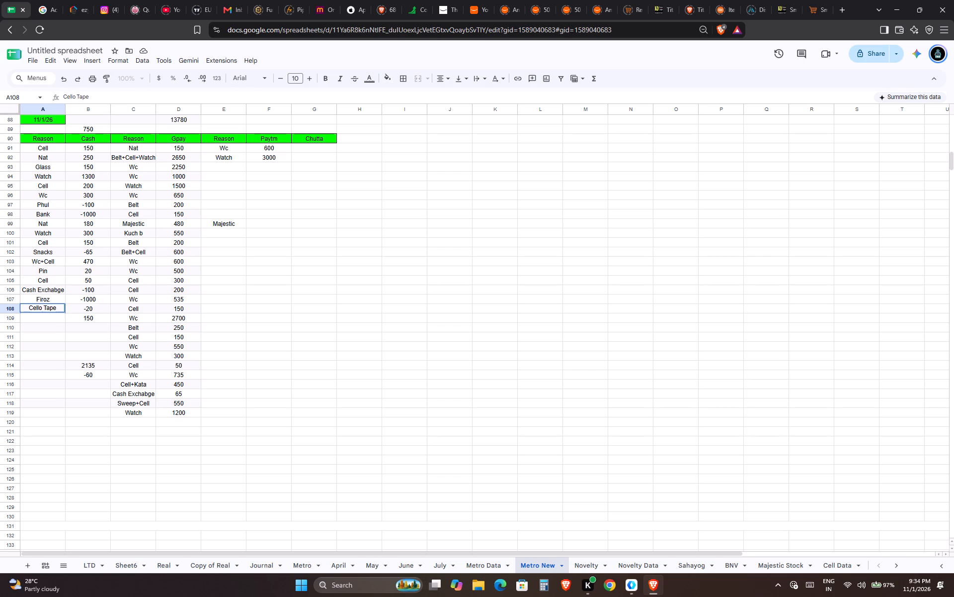
pyautogui.press('Tab')
pyautogui.press('Left')
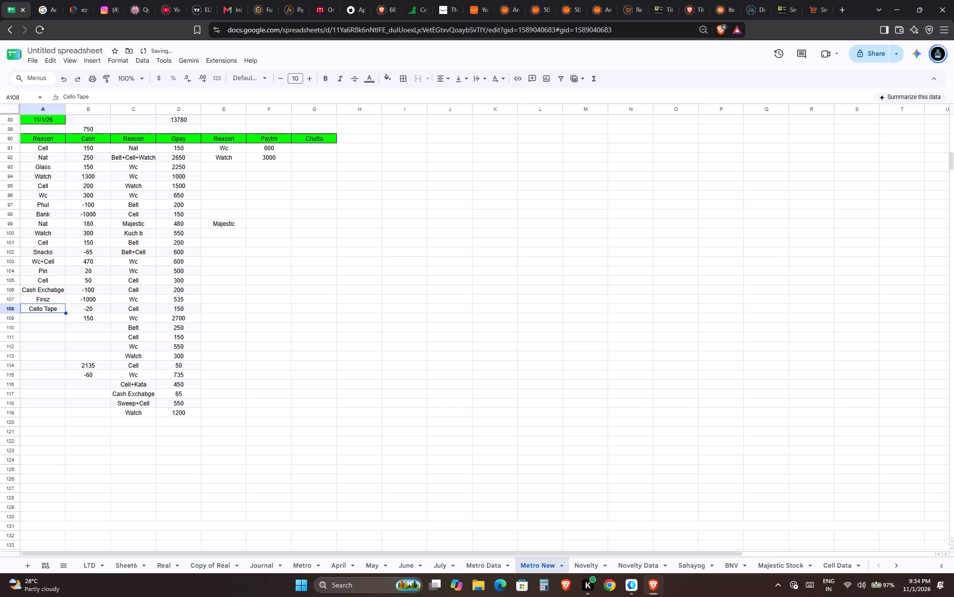
pyautogui.hotkey('ctrl', 's')
# Check the sum of the day's cash column from the opening amount in B89, both with and without the unlabelled entry in B109.
pyautogui.press('Down')
pyautogui.press('Right')
pyautogui.hotkey('ctrl', 'Up')
pyautogui.hotkey('ctrl', 'shift', 'Down')
pyautogui.hotkey('shift', 'Up')
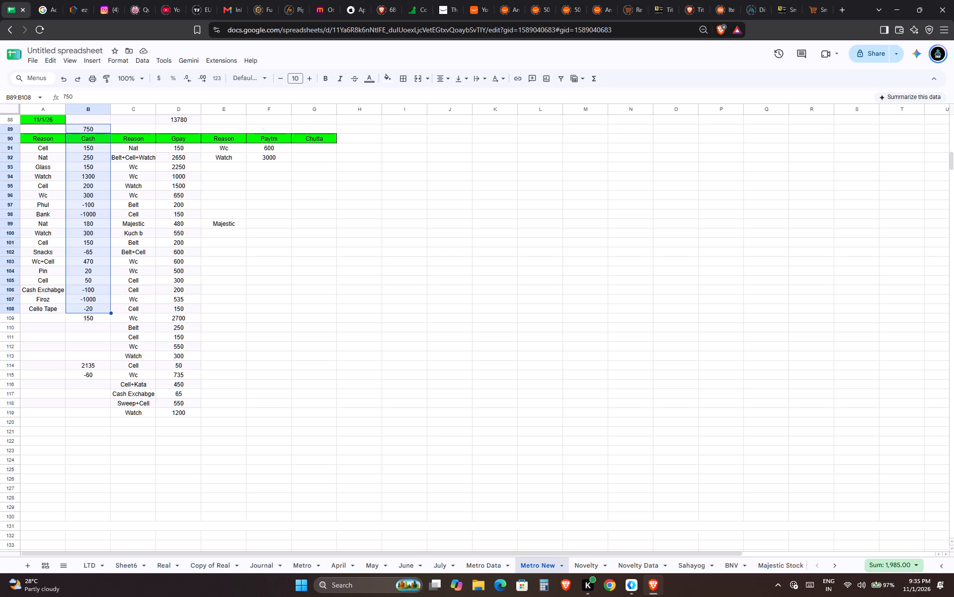
pyautogui.press('Right')
pyautogui.press('Down')
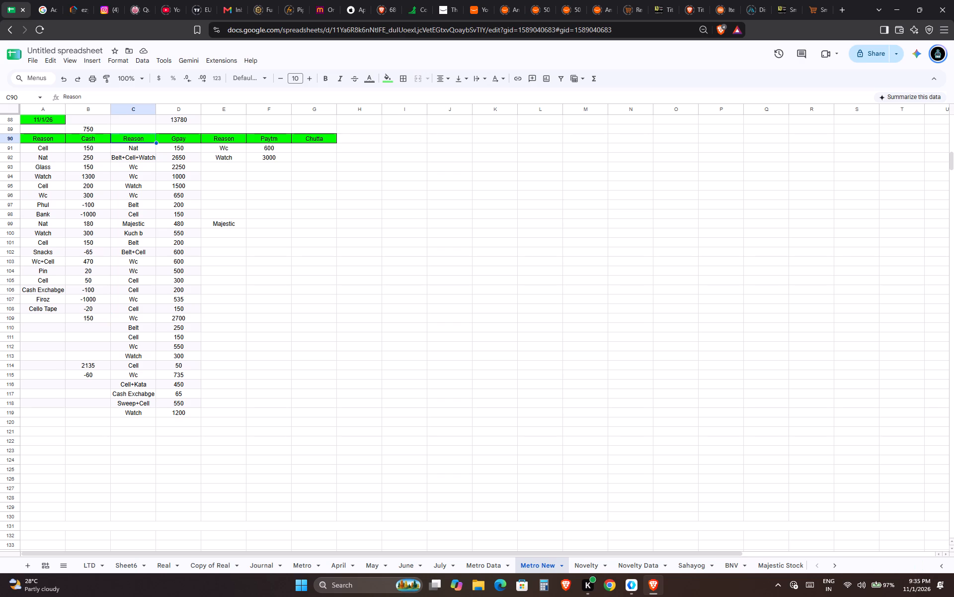
pyautogui.press('Left')
pyautogui.hotkey('ctrl', 'Up')
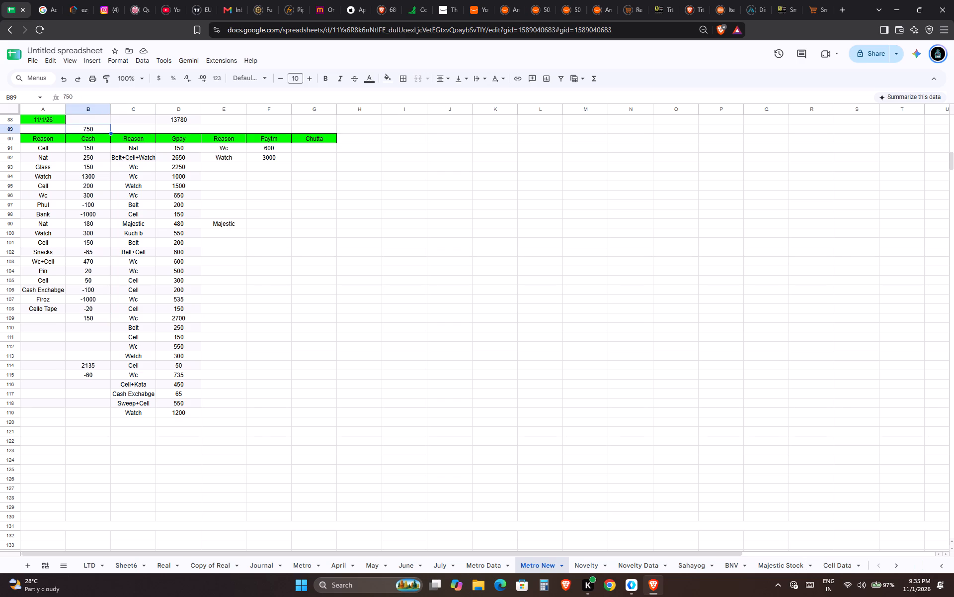
pyautogui.hotkey('ctrl', 'shift', 'Down')
pyautogui.hotkey('shift', 'Up')
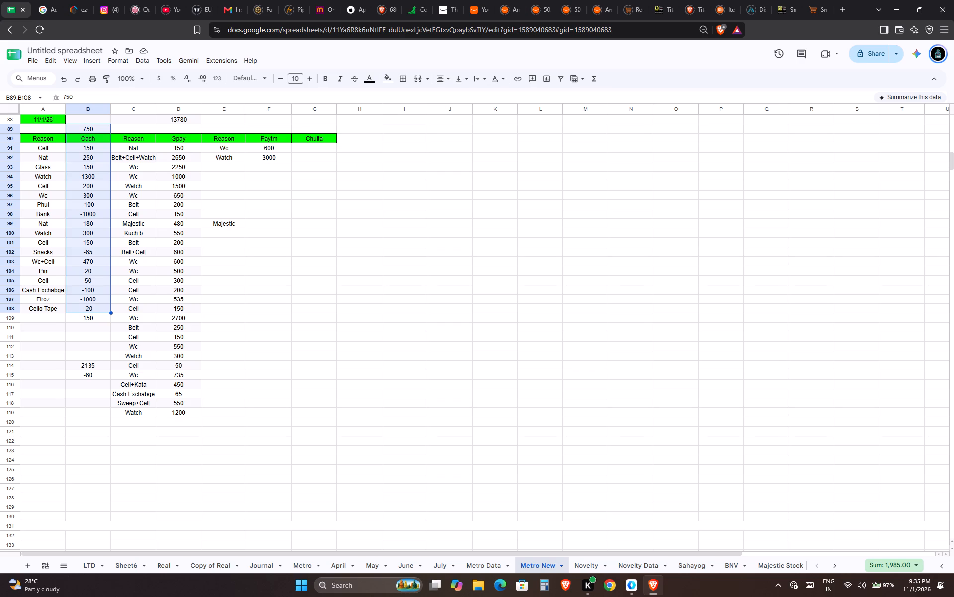
pyautogui.press('Right')
pyautogui.press('Left')
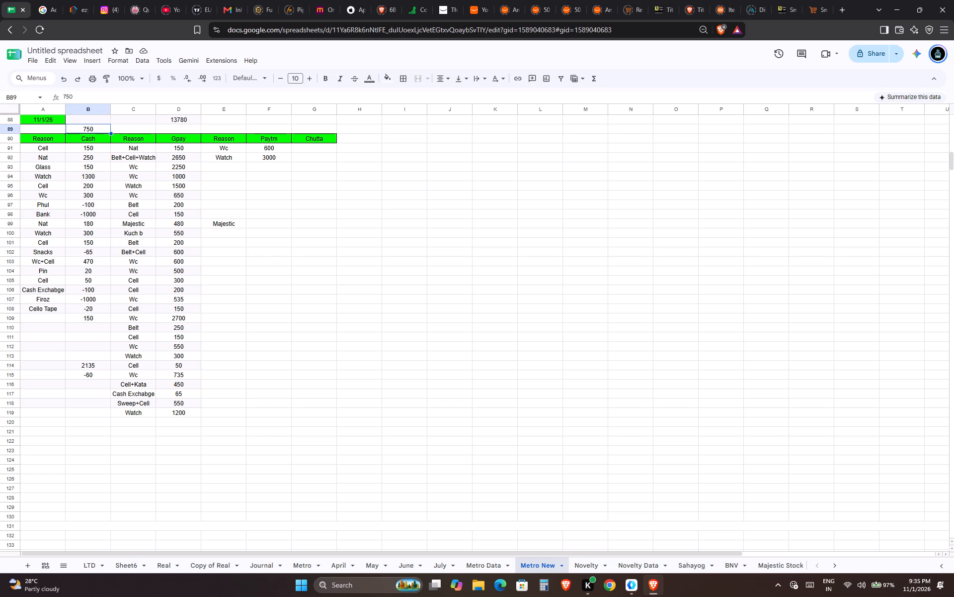
pyautogui.hotkey('ctrl', 'shift', 'Down')
pyautogui.hotkey('shift', 'Down')
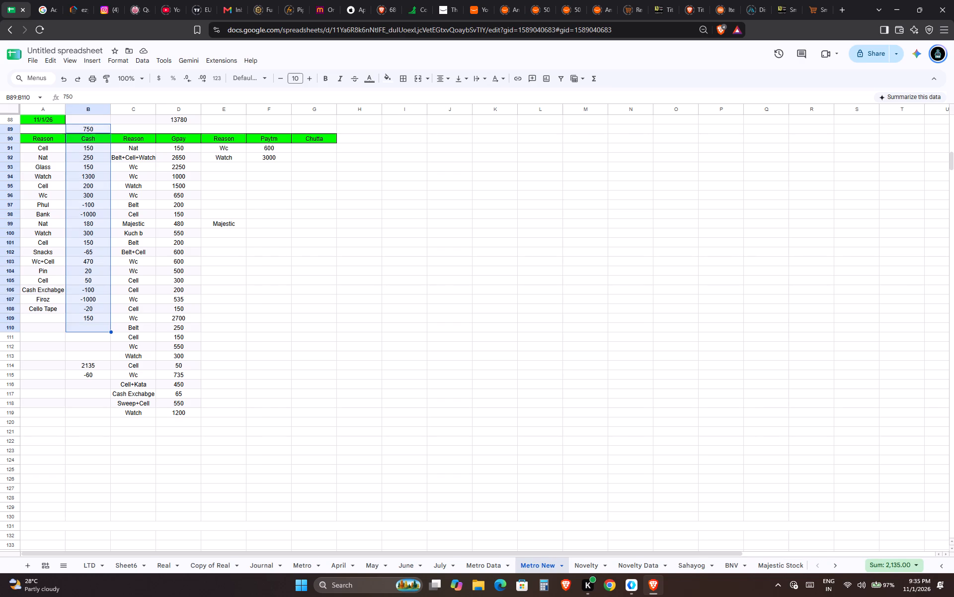
pyautogui.hotkey('ctrl', 'Down')
pyautogui.hotkey('ctrl', 'Up')
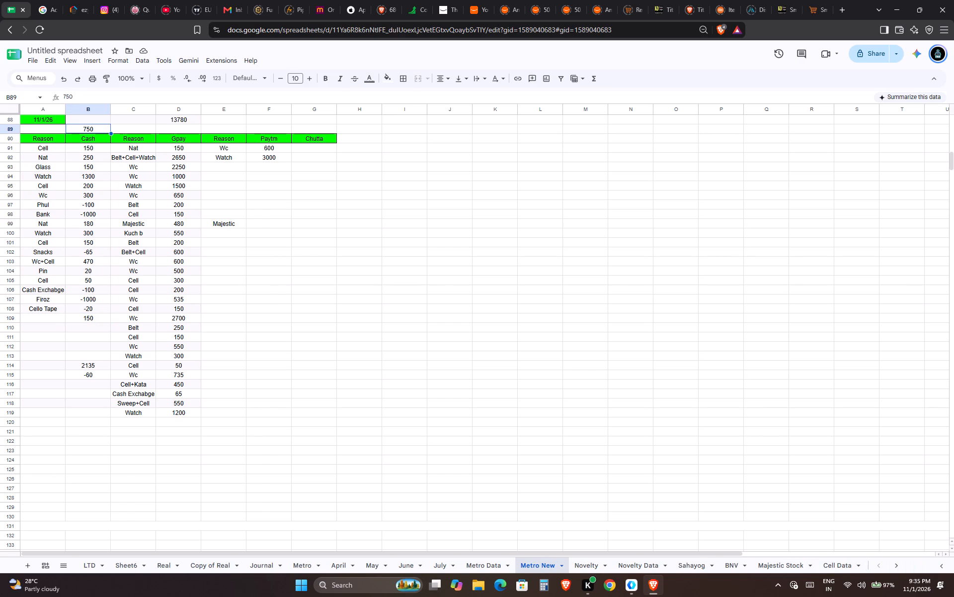
pyautogui.hotkey('ctrl', 'shift', 'Down')
pyautogui.hotkey('shift', 'Up')
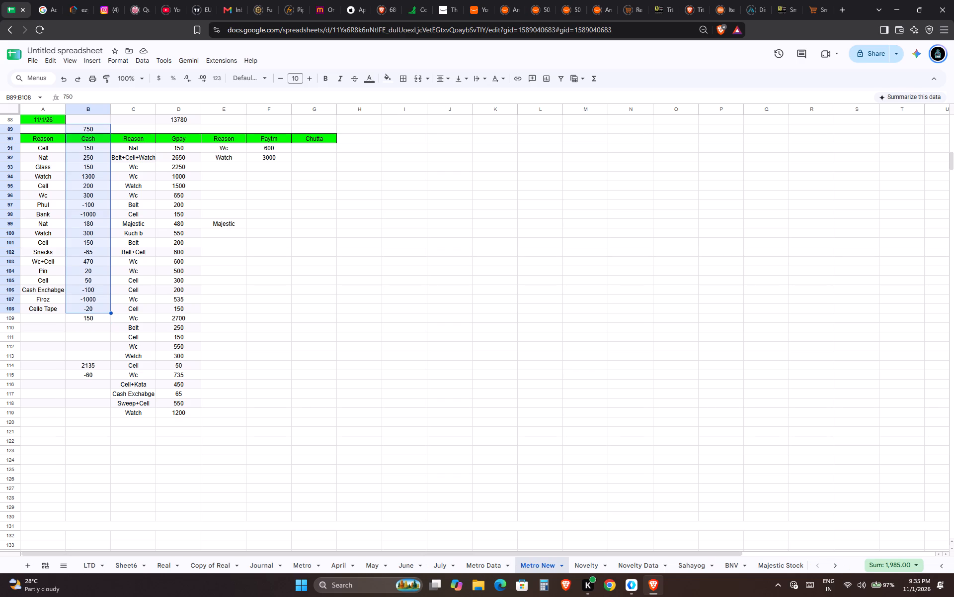
pyautogui.hotkey('ctrl', 'Down')
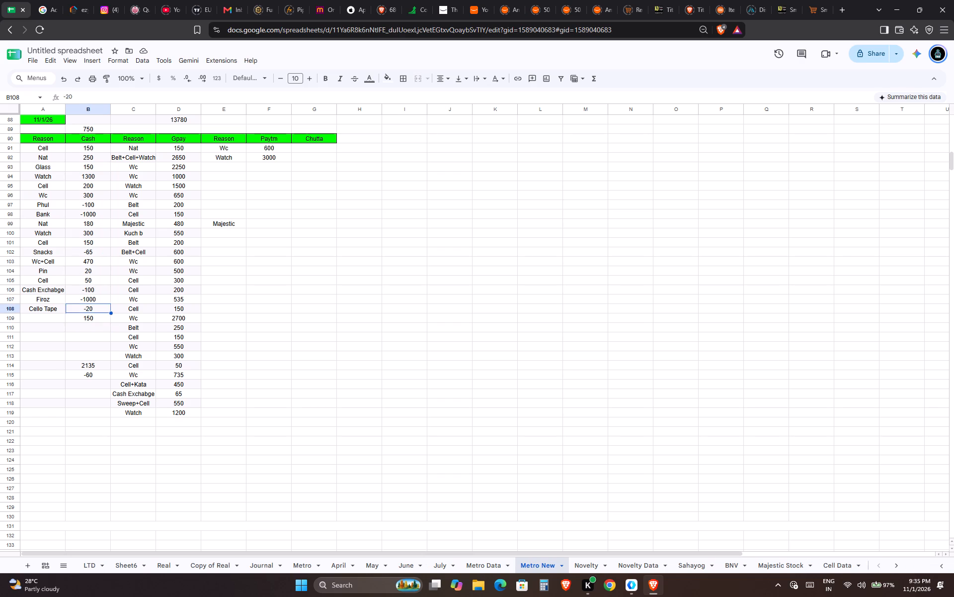
pyautogui.press('Up')
pyautogui.hotkey('ctrl', 'Up')
# Compare the sum of the Gpay column from D91 down with today's payment total in Google Pay for Business.
pyautogui.press('Right')
pyautogui.hotkey('ctrl', 'Tab')
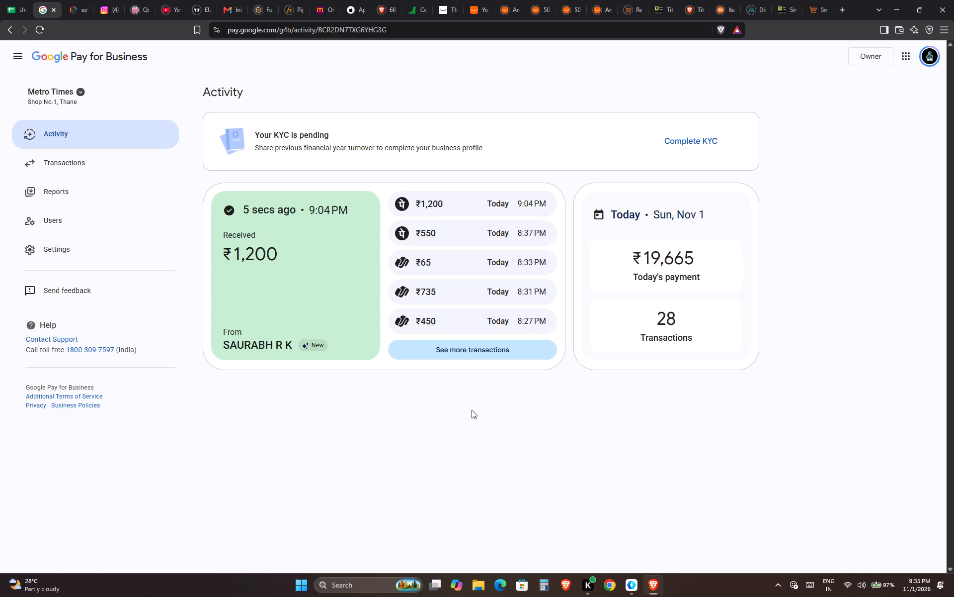
pyautogui.hotkey('ctrl', 'shift', 'Tab')
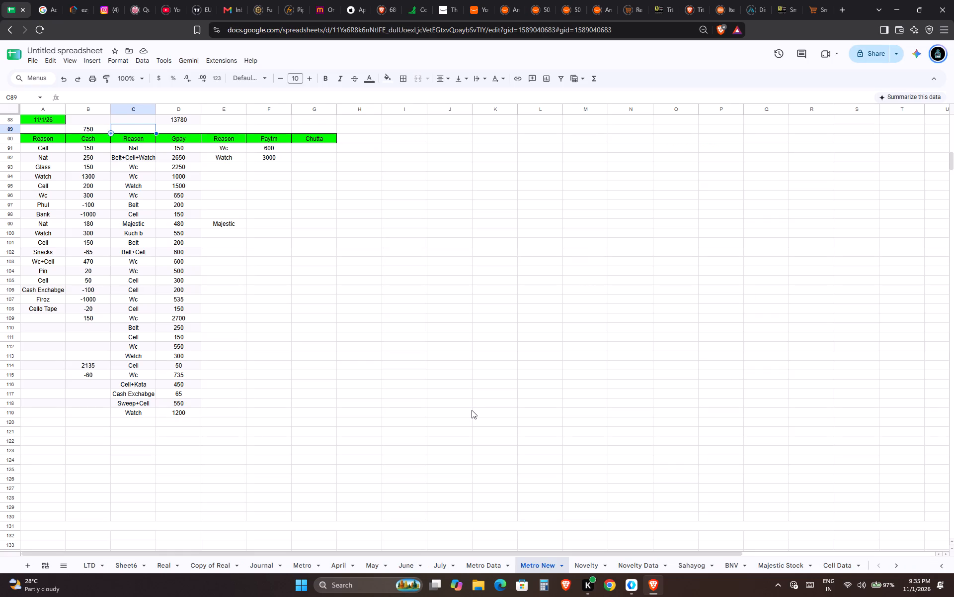
pyautogui.press('Right')
pyautogui.press('Right')
pyautogui.press('Left')
pyautogui.press('Left')
pyautogui.press('Down')
pyautogui.press('Down')
pyautogui.press('Right')
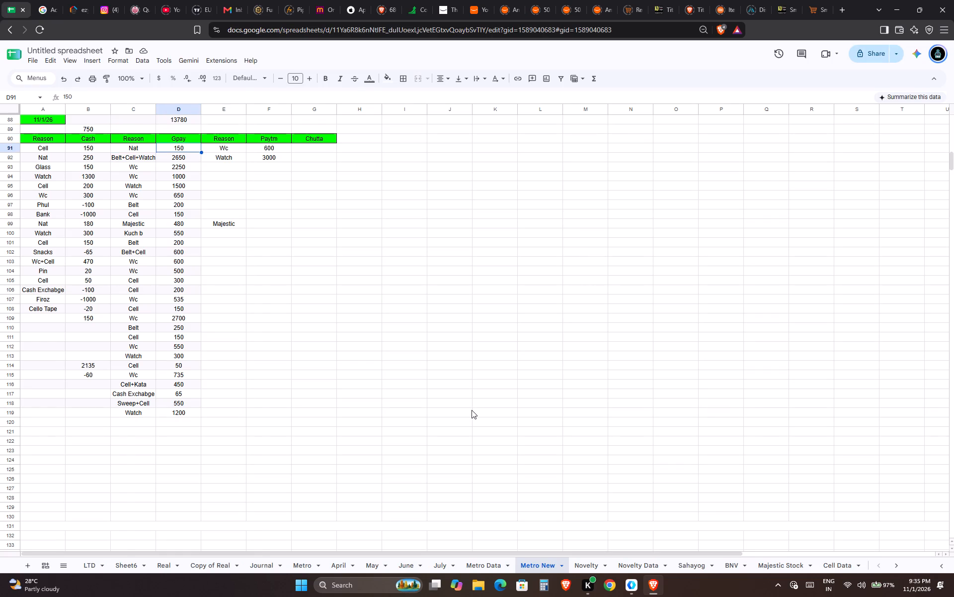
pyautogui.hotkey('ctrl', 'shift', 'Down')
pyautogui.hotkey('ctrl', 'Tab')
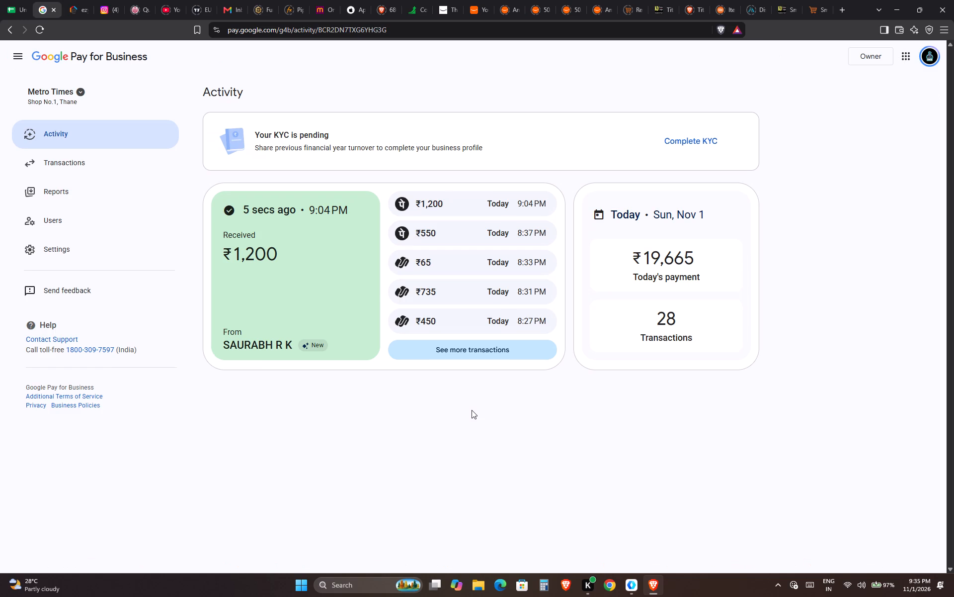
pyautogui.hotkey('ctrl', 'shift', 'Tab')
pyautogui.press('Right')
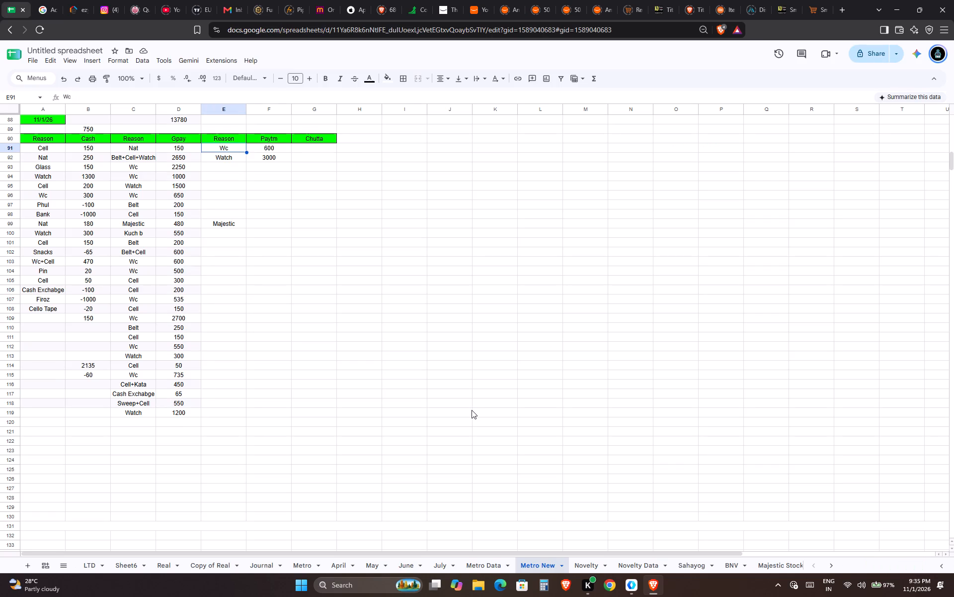
pyautogui.press('Right')
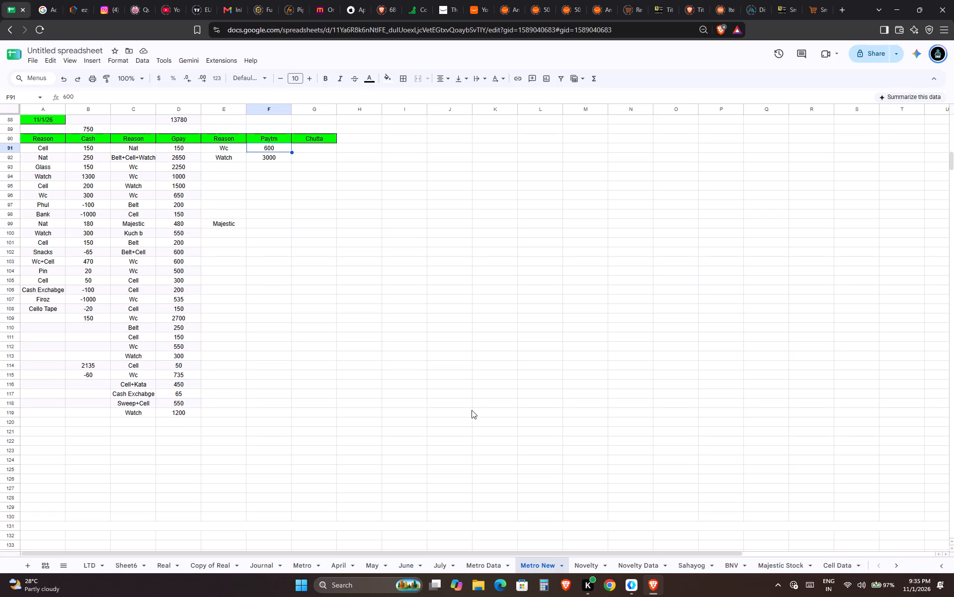
pyautogui.hotkey('ctrl', 'Tab')
pyautogui.hotkey('ctrl', 'shift', 'Tab')
# Switch to CP ezyKam+ and reconnect the Metro1, CP-E24Q, Majestic Times, CP-E25A, Metro2 and Novelty Bhar live camera feeds.
pyautogui.hotkey('ctrl', 'Tab')
pyautogui.hotkey('ctrl', 'Tab')
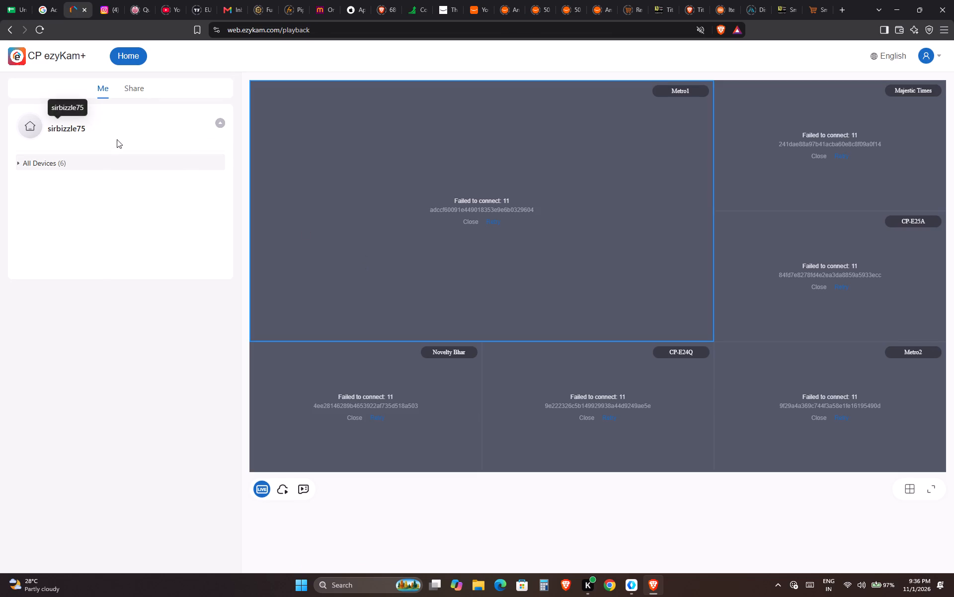
pyautogui.doubleClick(122, 161)
pyautogui.click(122, 161)
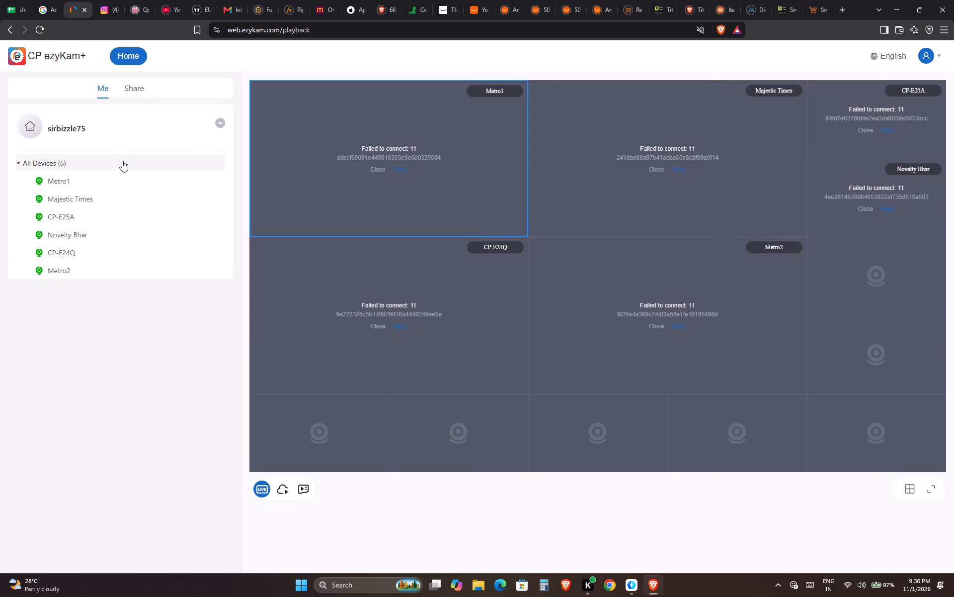
pyautogui.click(395, 168)
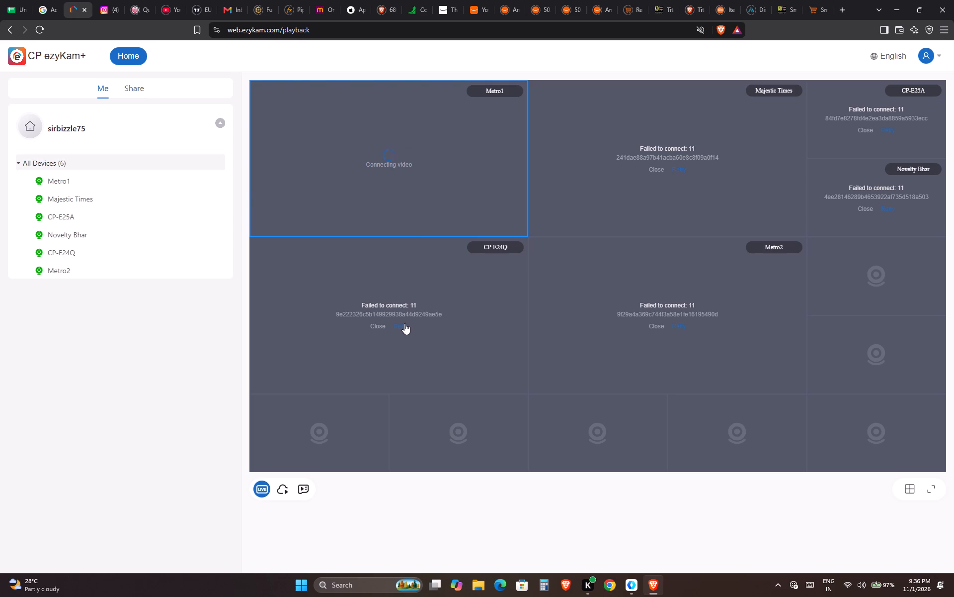
pyautogui.click(404, 323)
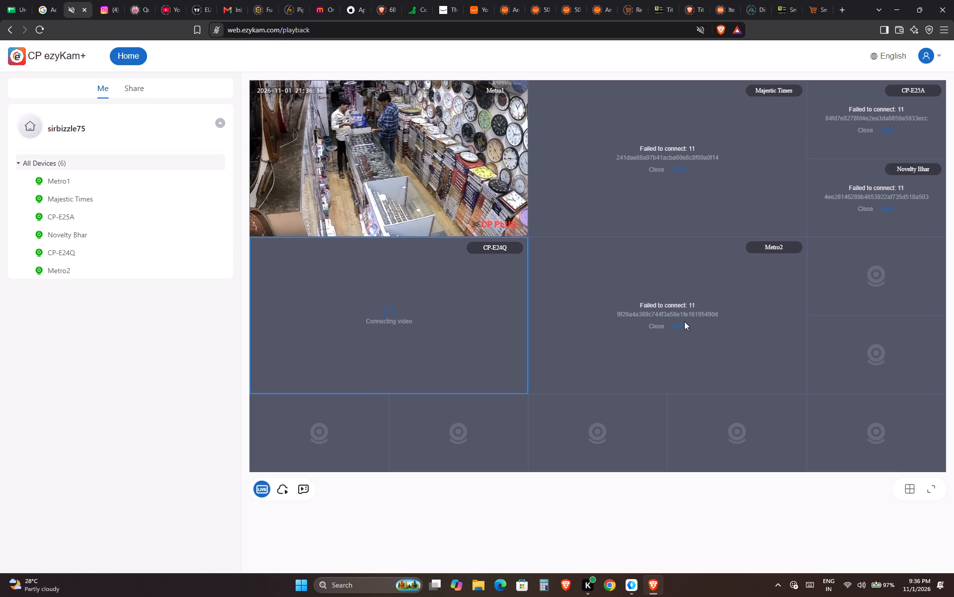
pyautogui.click(683, 322)
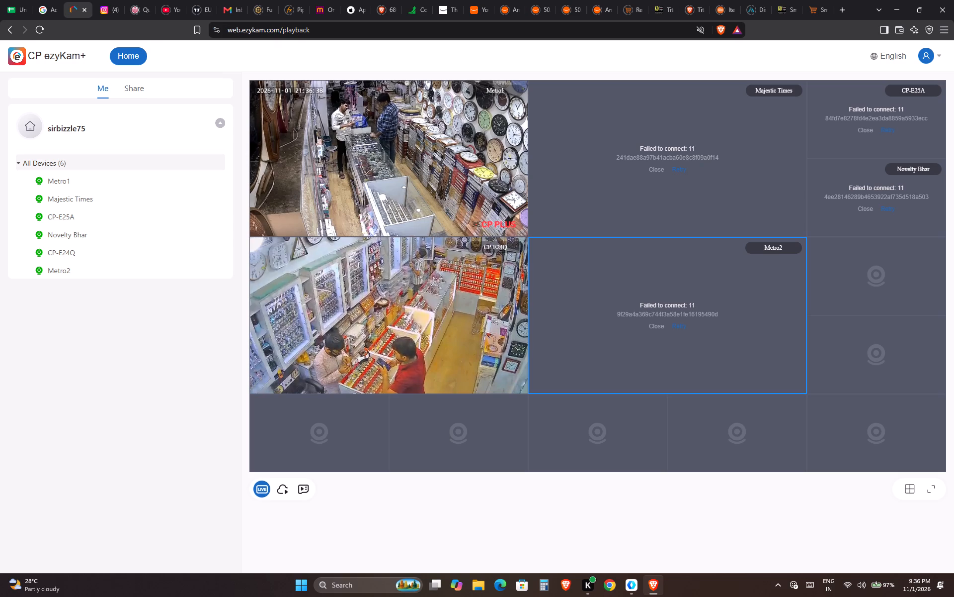
pyautogui.click(683, 171)
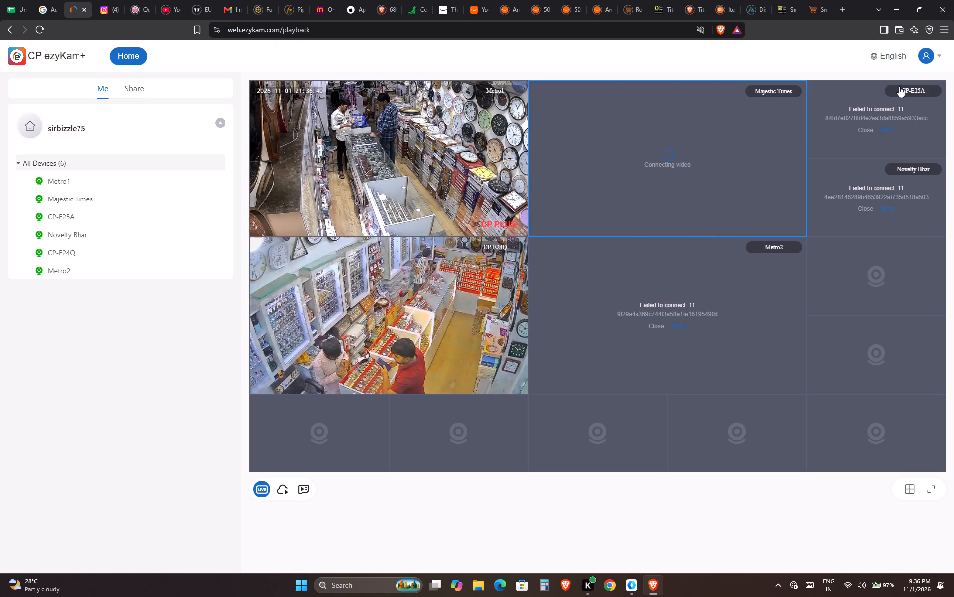
pyautogui.click(892, 130)
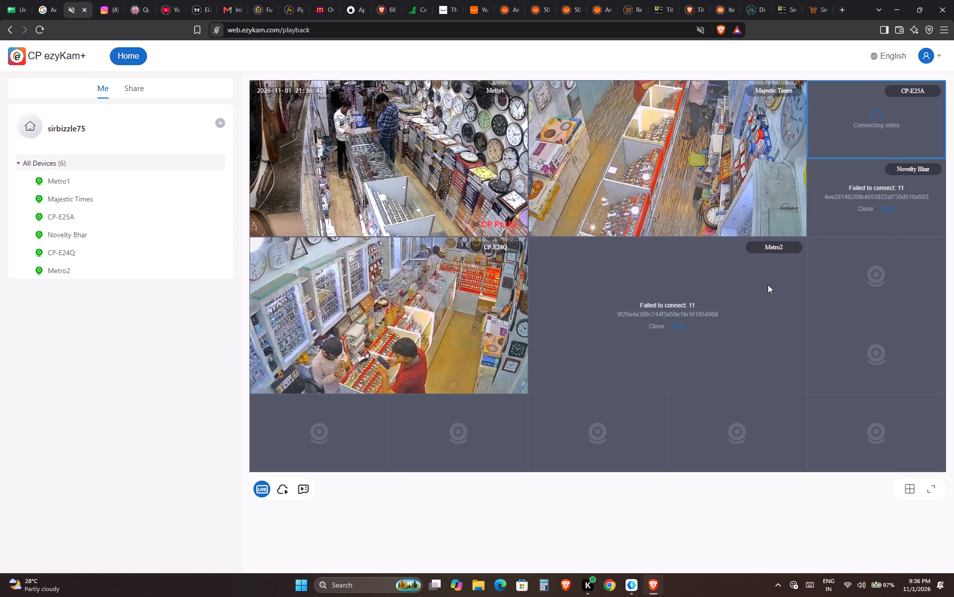
pyautogui.click(679, 329)
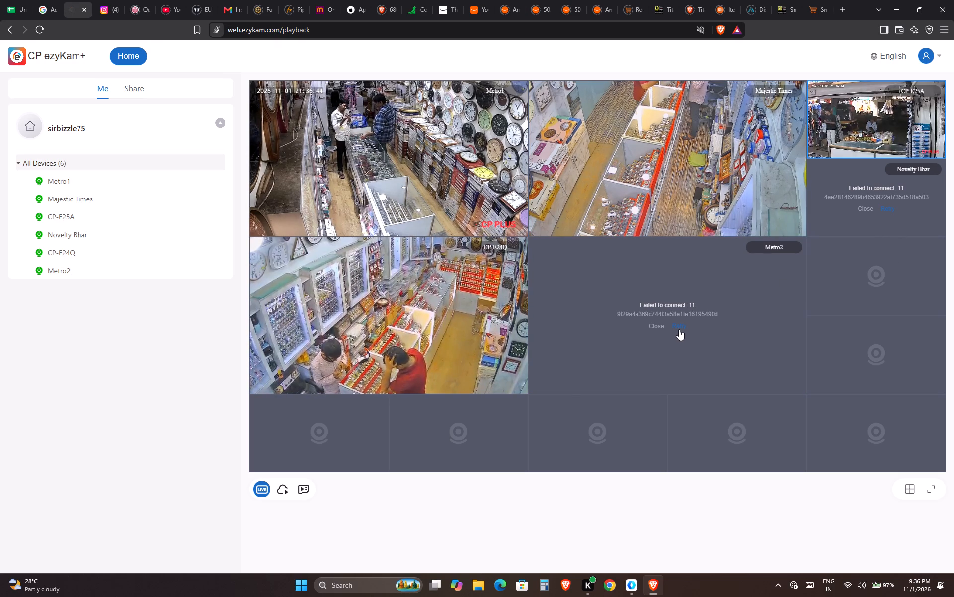
pyautogui.click(885, 212)
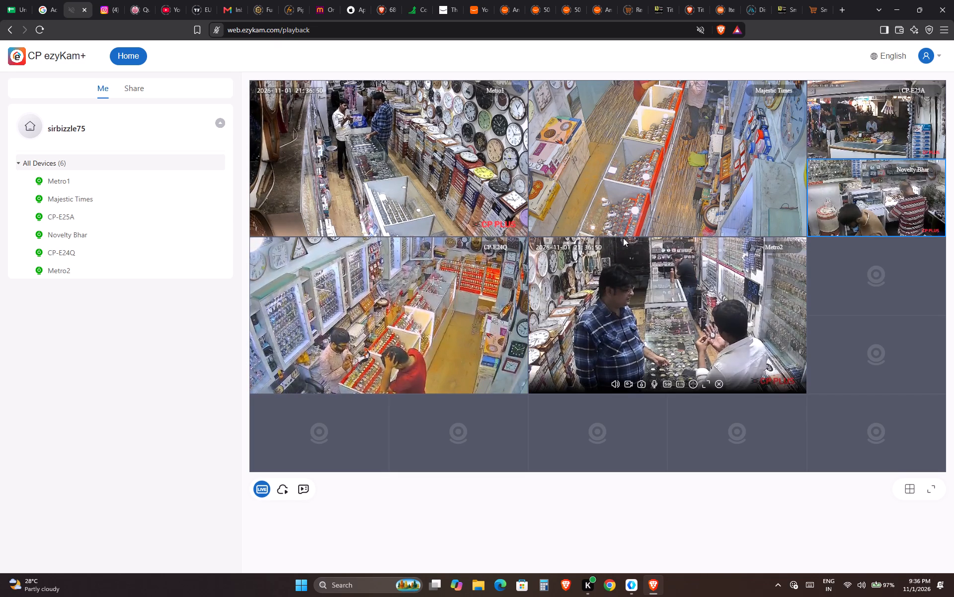
# Enlarge the Majestic Times camera feed to fill the viewing grid.
pyautogui.doubleClick(683, 164)
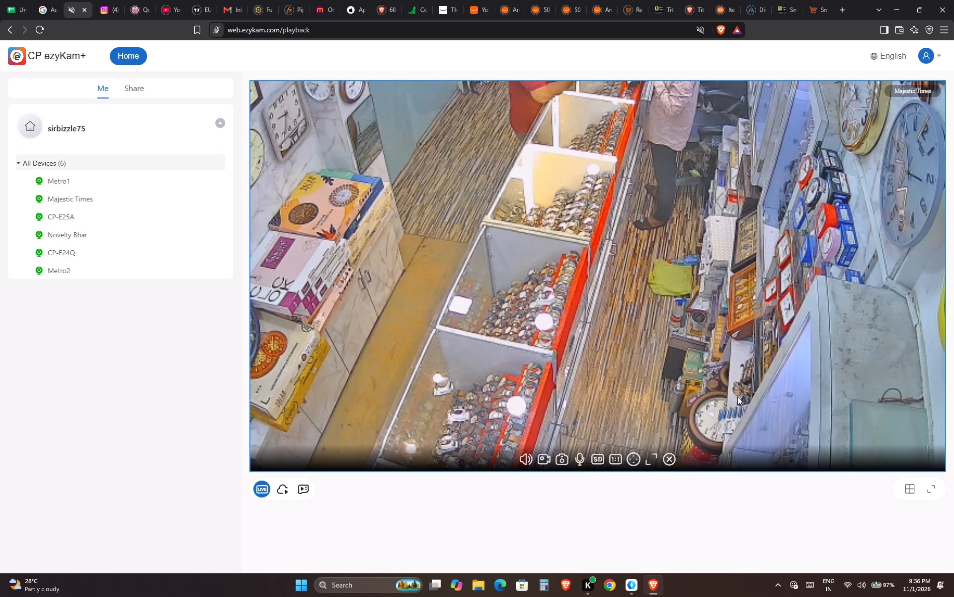
# Tilt the Majestic Times camera up to bring the shop counter and staff into view, and return to the multi-camera grid.
pyautogui.click(632, 455)
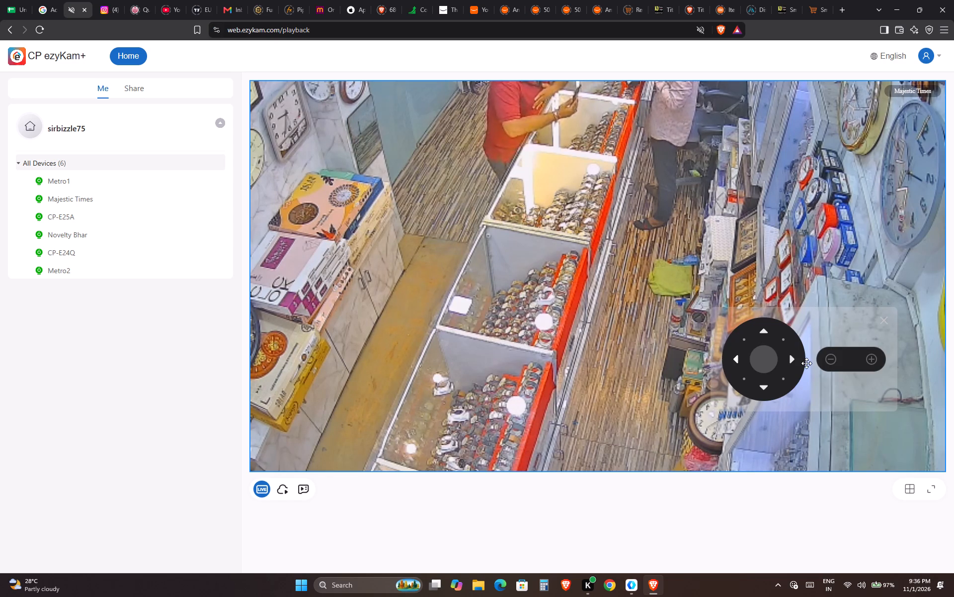
pyautogui.click(762, 328)
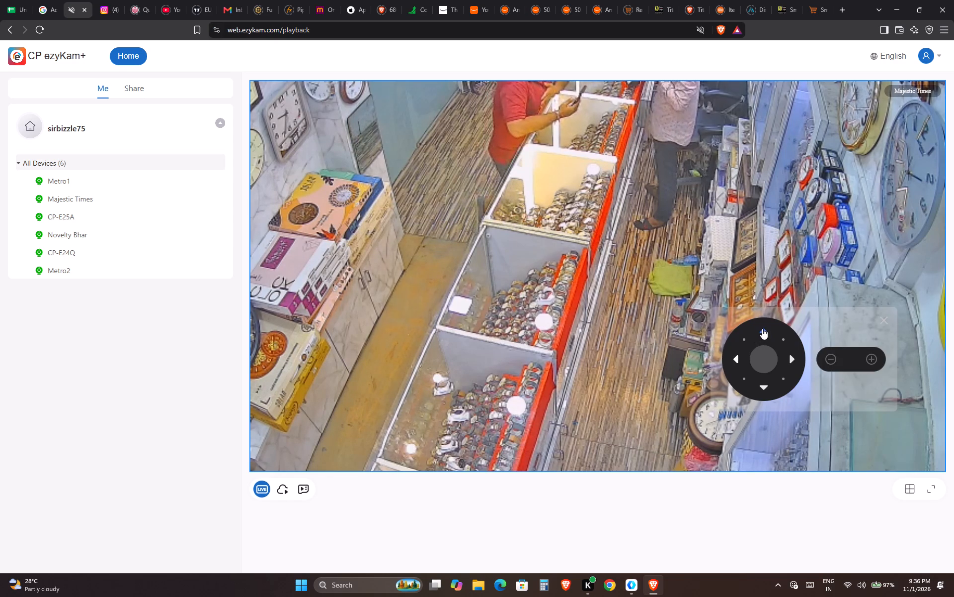
pyautogui.click(762, 328)
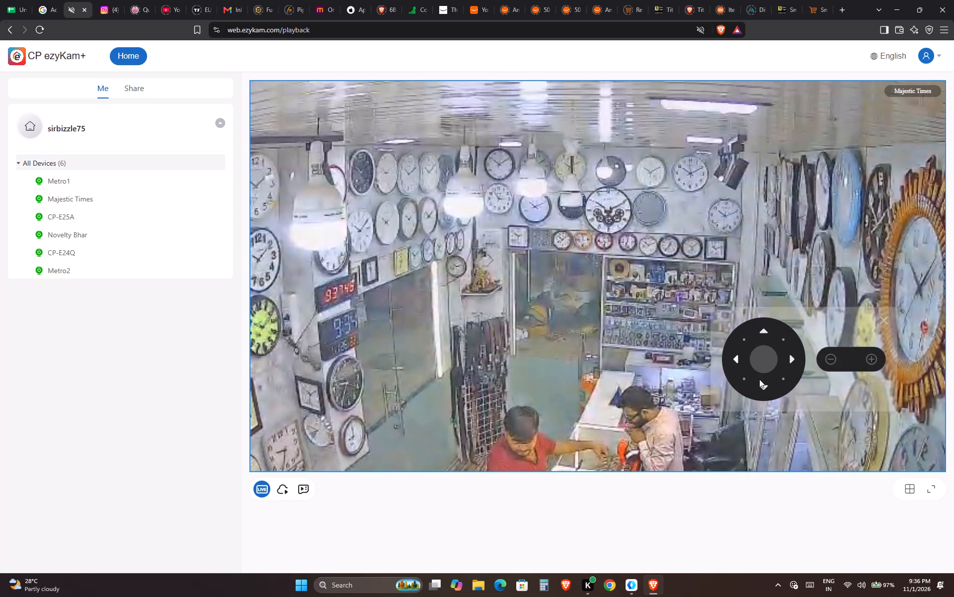
pyautogui.click(762, 388)
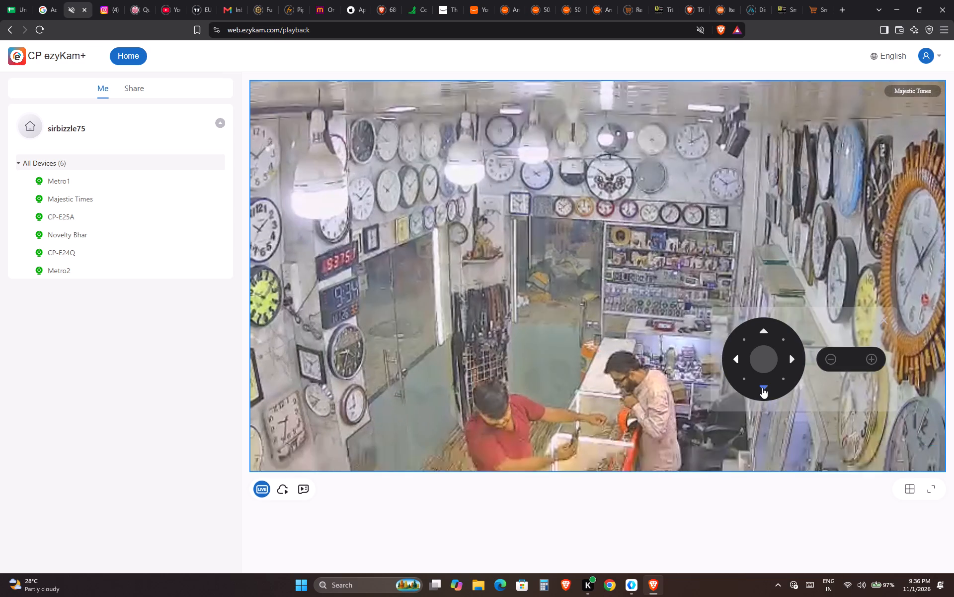
pyautogui.click(643, 354)
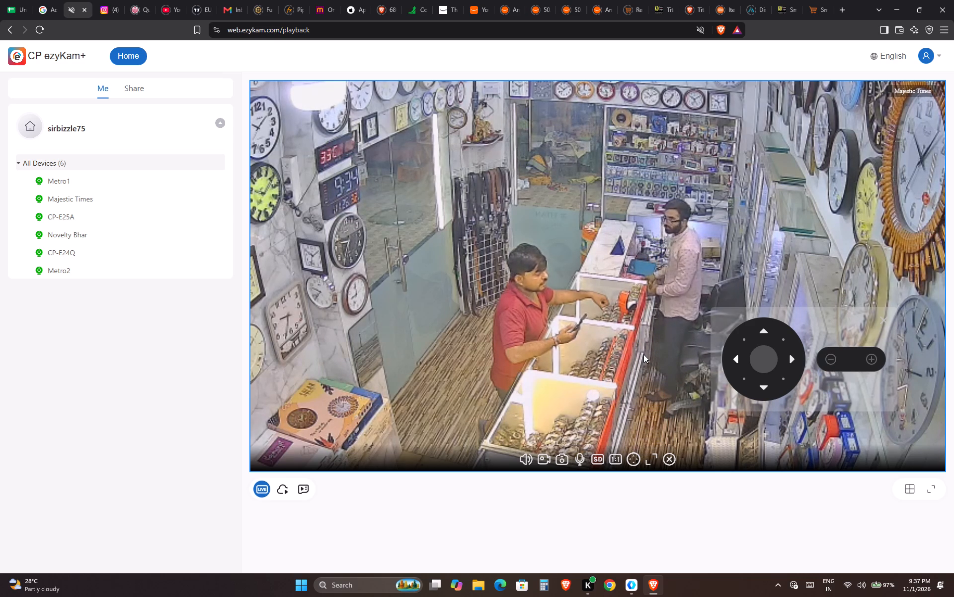
pyautogui.doubleClick(643, 354)
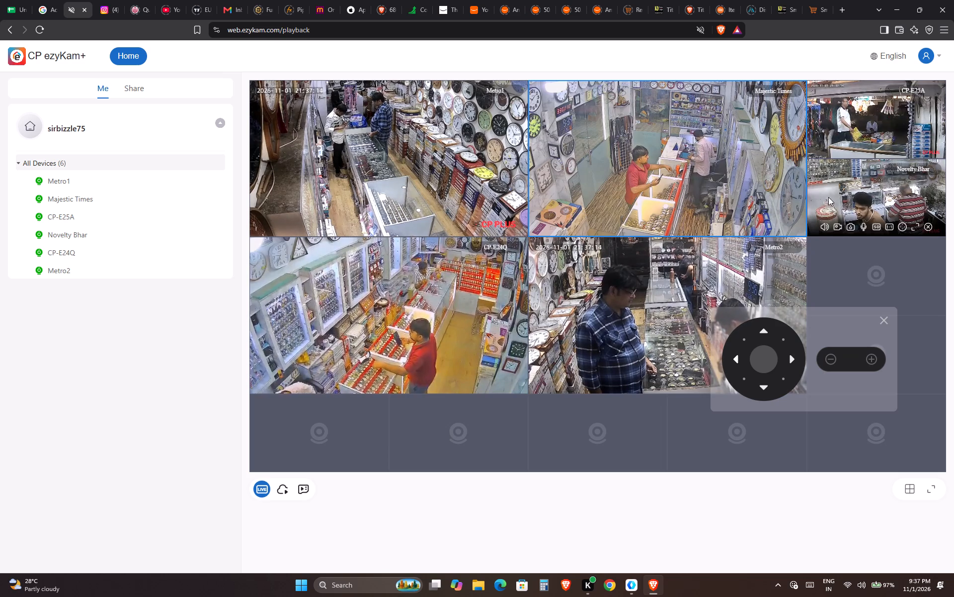
# Enlarge the Novelty Bhar feed and tilt its camera to frame the workers, white bench and floor area.
pyautogui.doubleClick(833, 193)
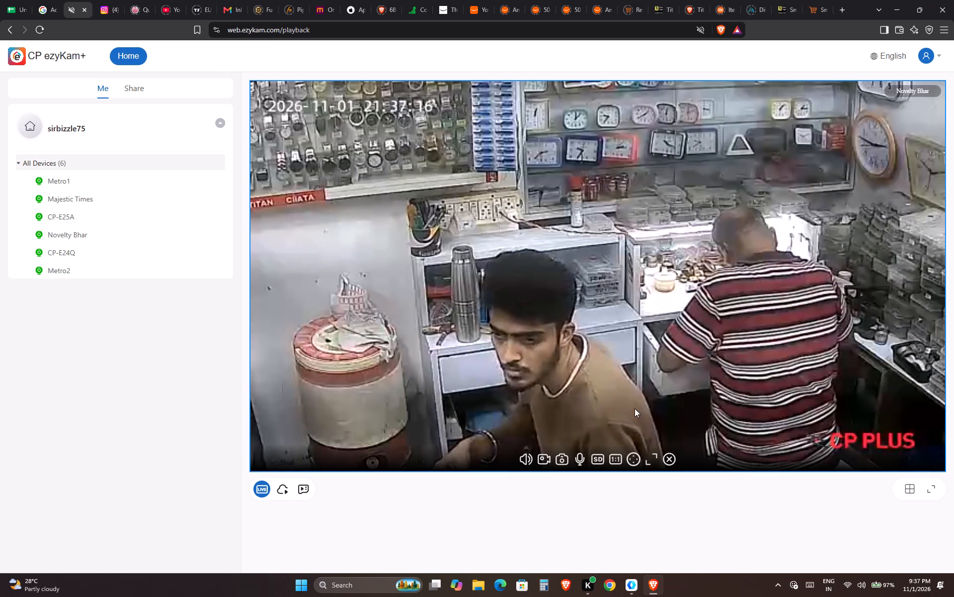
pyautogui.click(636, 456)
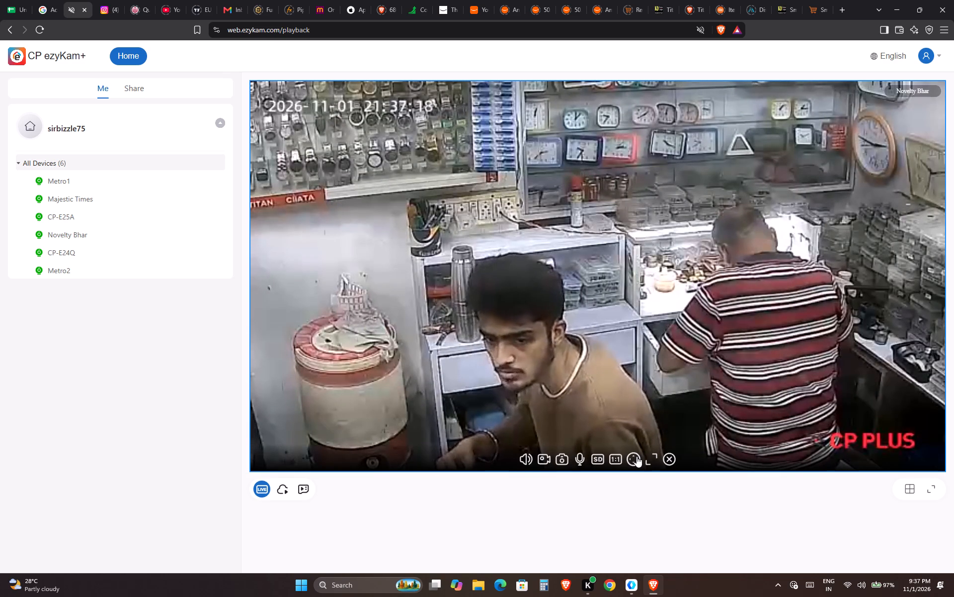
pyautogui.click(764, 388)
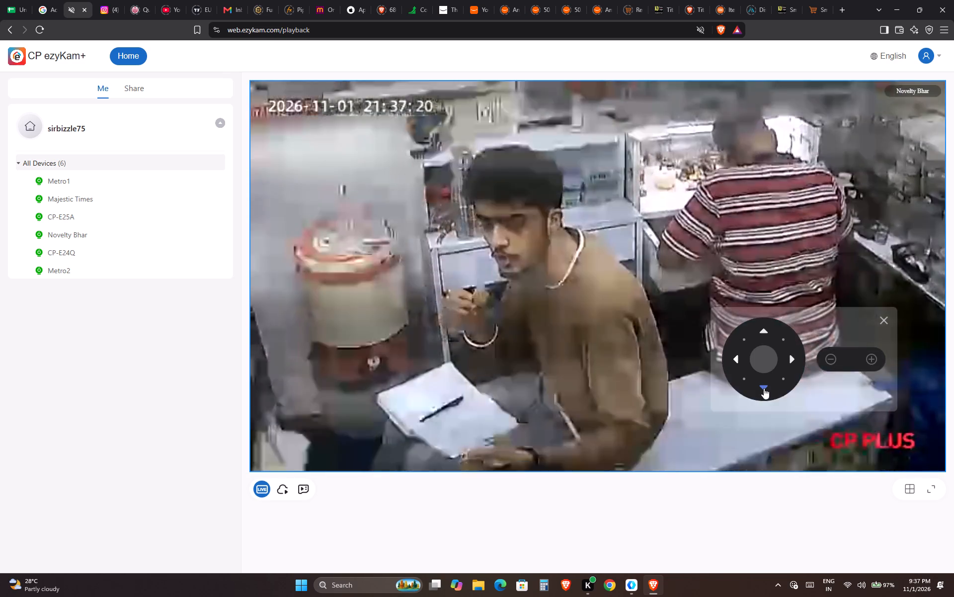
pyautogui.click(764, 388)
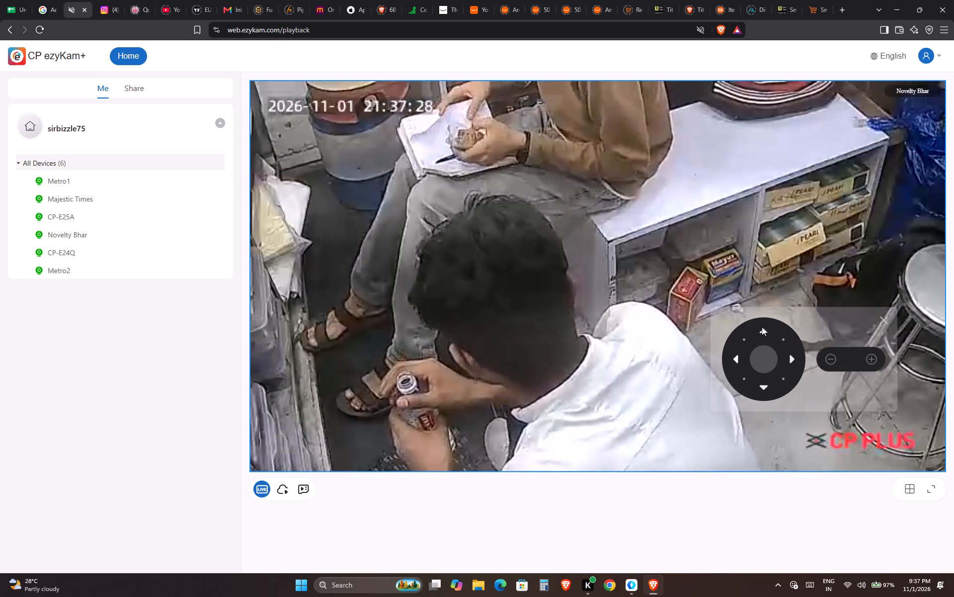
pyautogui.click(762, 327)
pyautogui.click(762, 327)
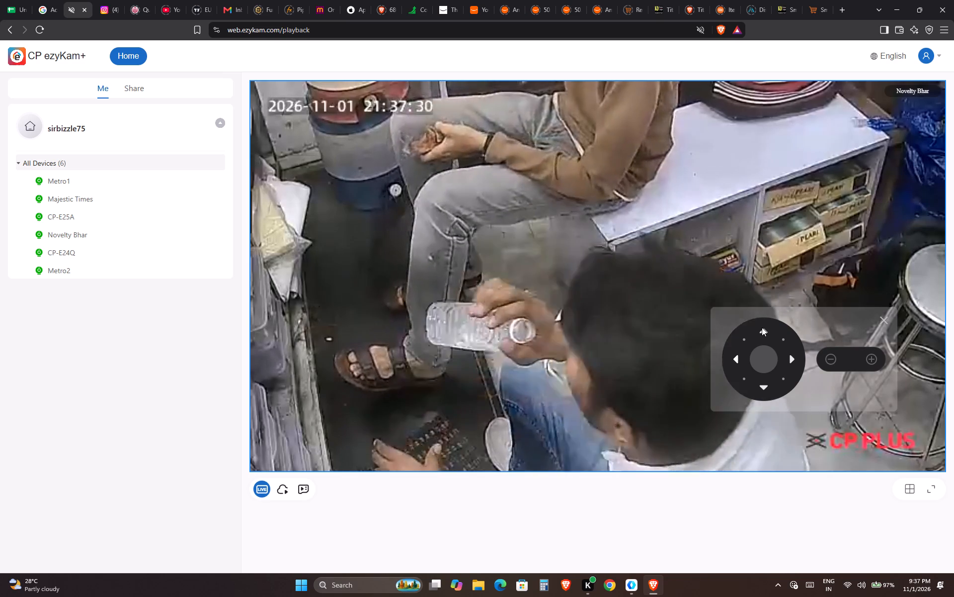
pyautogui.click(764, 331)
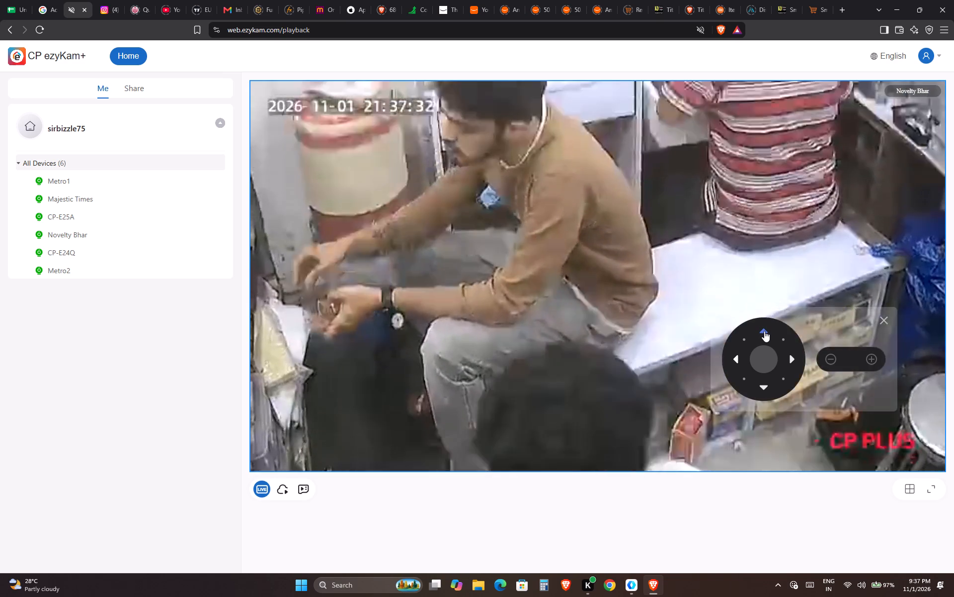
pyautogui.click(764, 331)
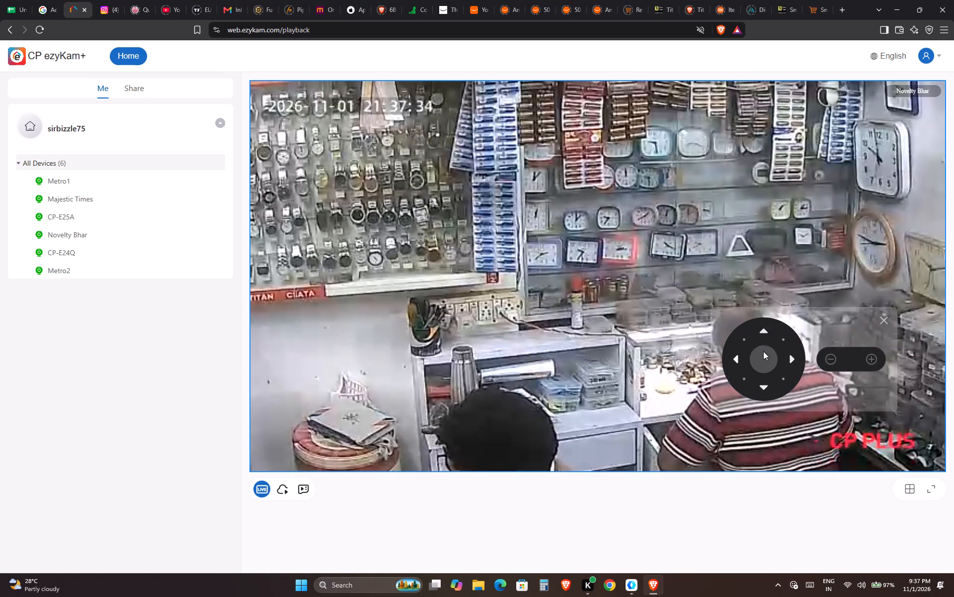
pyautogui.click(765, 385)
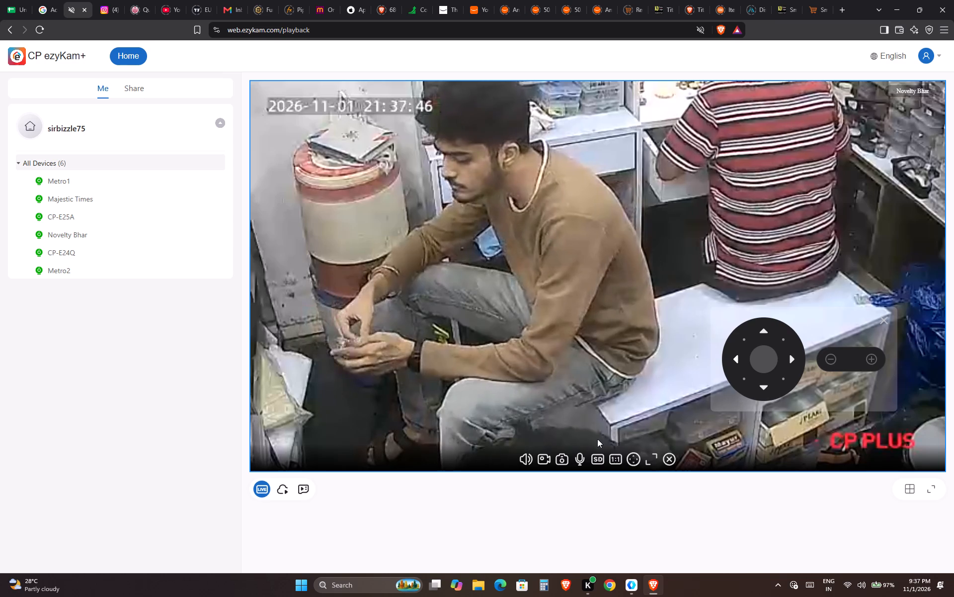
# Switch the Novelty Bhar feed to HD quality and return to the multi-camera grid.
pyautogui.click(595, 460)
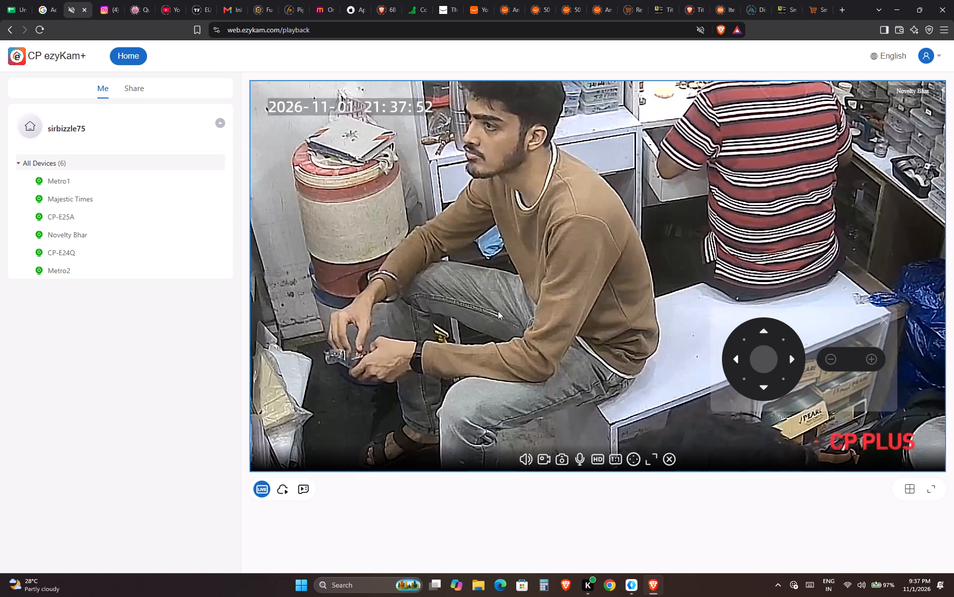
pyautogui.doubleClick(357, 133)
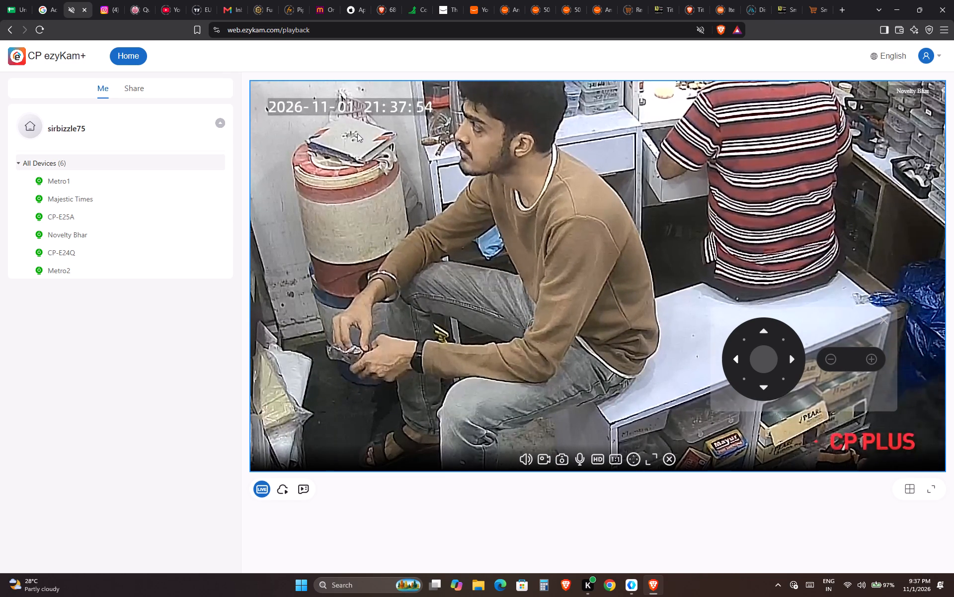
# Enlarge the CP-E24Q feed, try to switch it to HD quality, and return to the multi-camera grid.
pyautogui.doubleClick(390, 261)
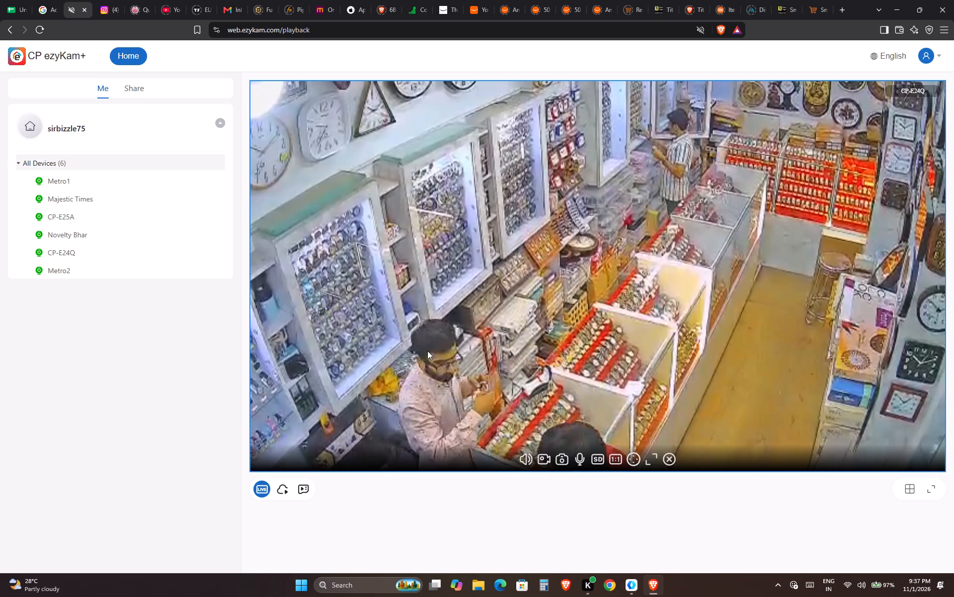
pyautogui.click(598, 462)
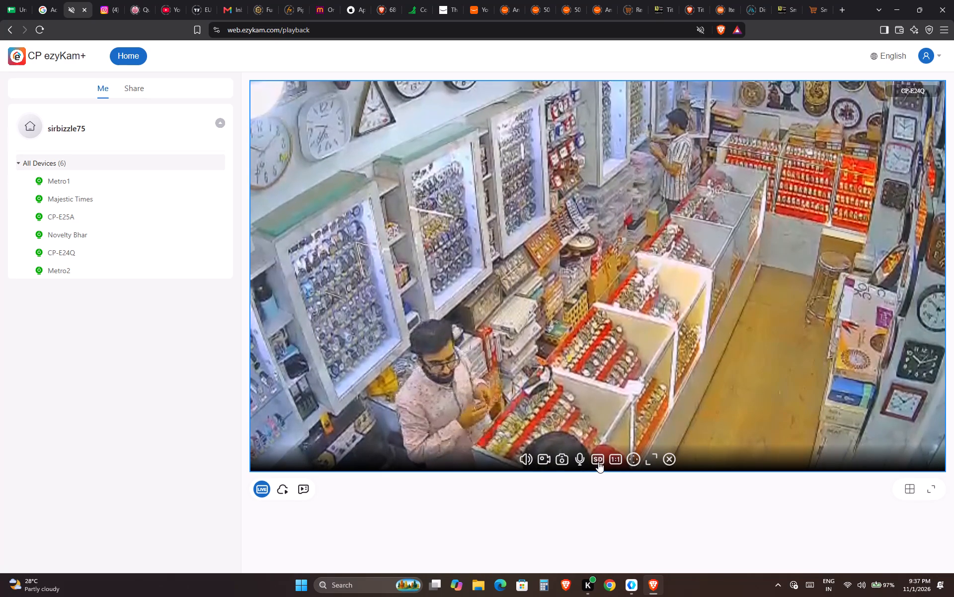
pyautogui.doubleClick(624, 395)
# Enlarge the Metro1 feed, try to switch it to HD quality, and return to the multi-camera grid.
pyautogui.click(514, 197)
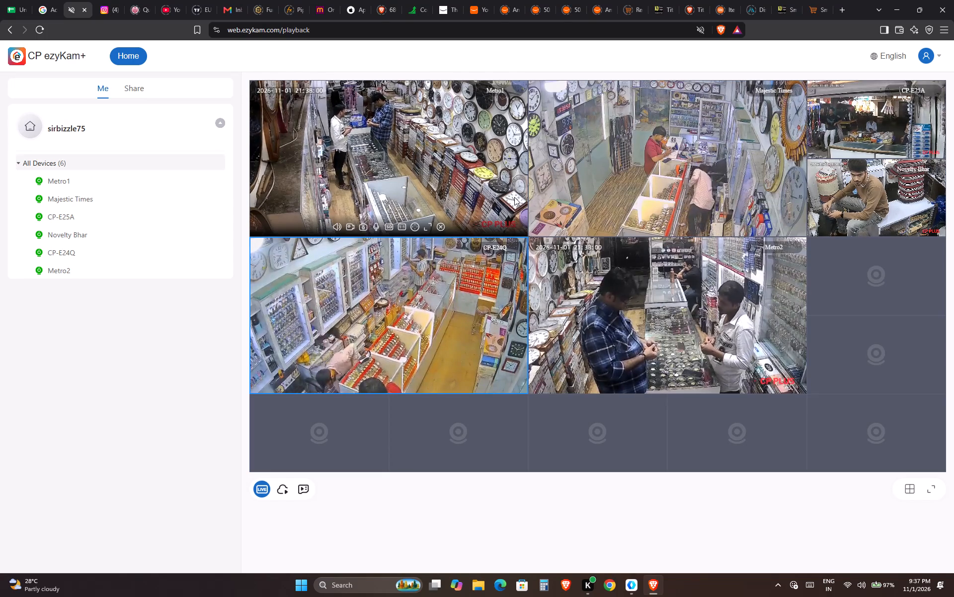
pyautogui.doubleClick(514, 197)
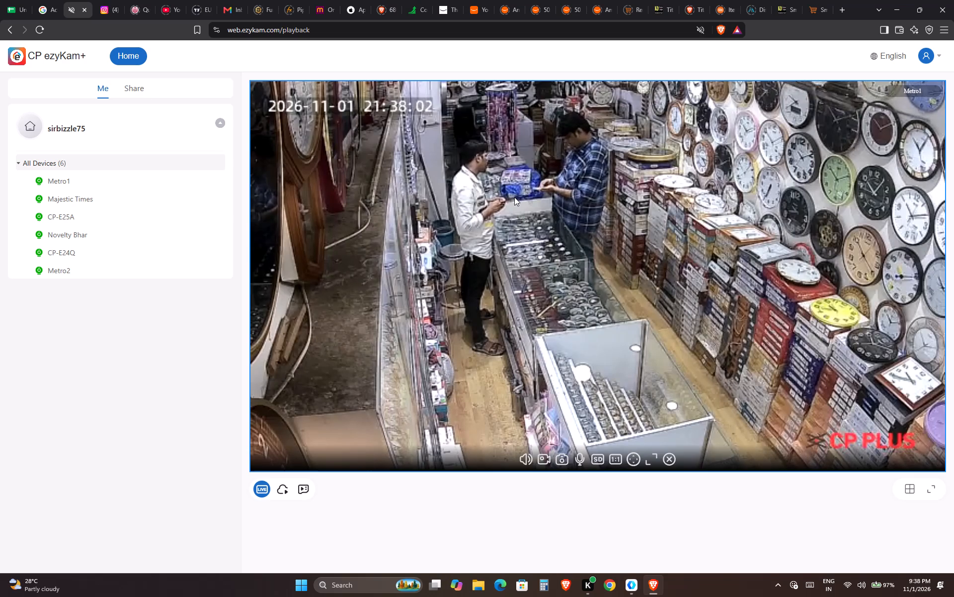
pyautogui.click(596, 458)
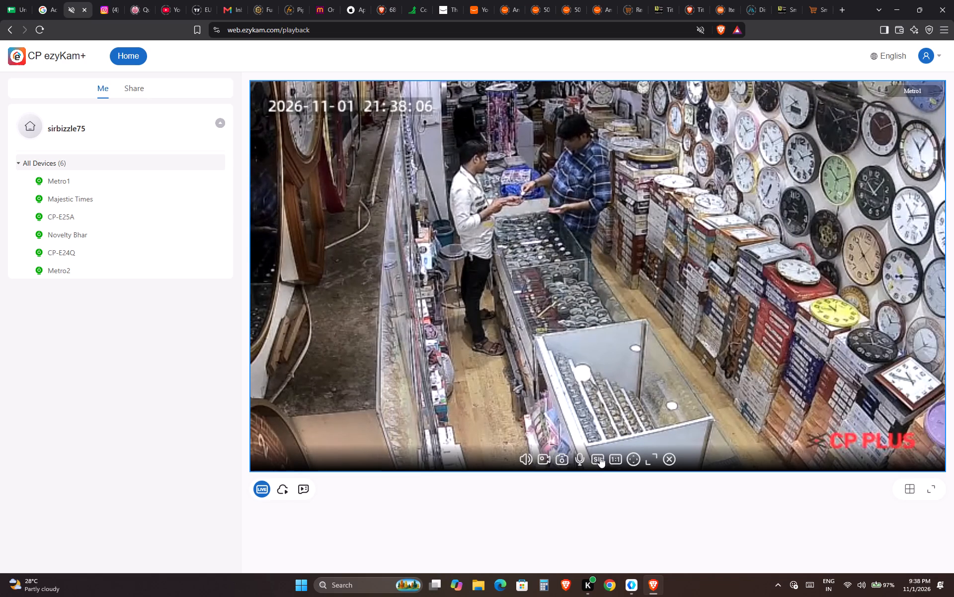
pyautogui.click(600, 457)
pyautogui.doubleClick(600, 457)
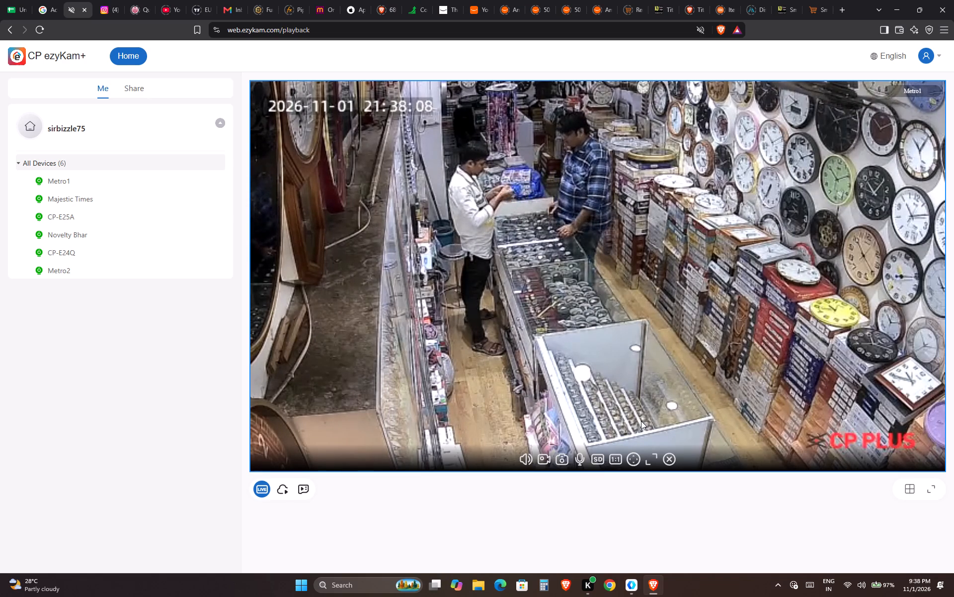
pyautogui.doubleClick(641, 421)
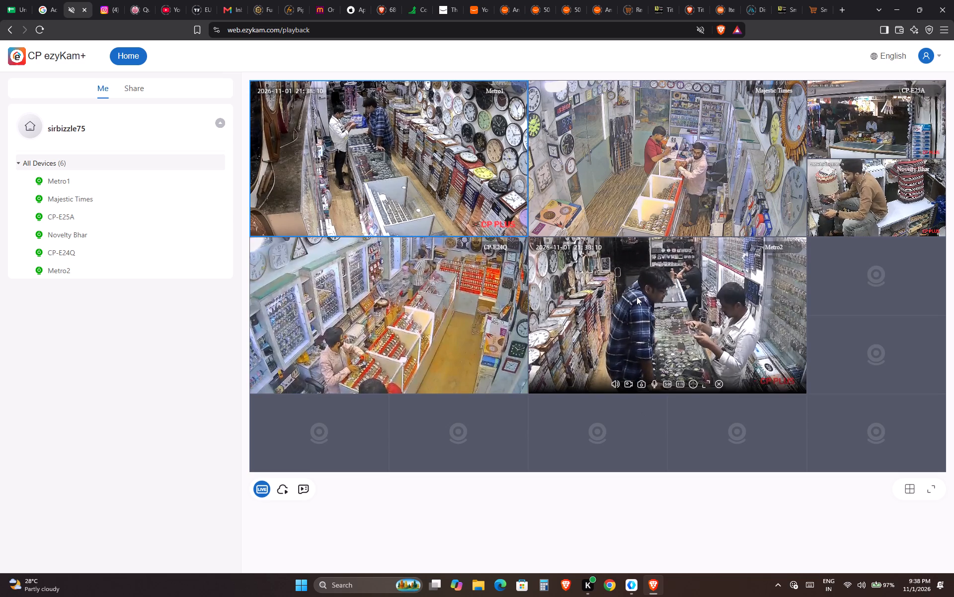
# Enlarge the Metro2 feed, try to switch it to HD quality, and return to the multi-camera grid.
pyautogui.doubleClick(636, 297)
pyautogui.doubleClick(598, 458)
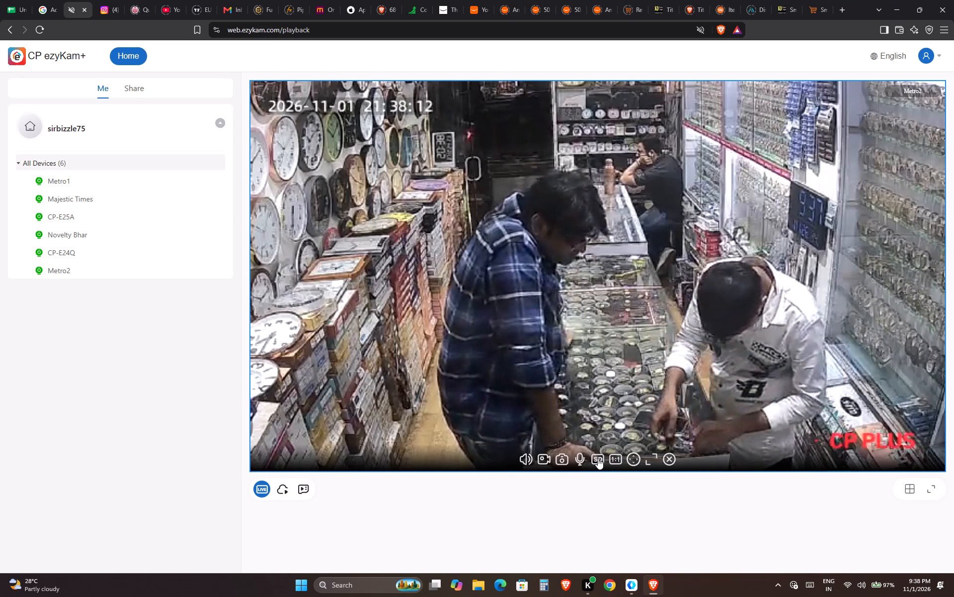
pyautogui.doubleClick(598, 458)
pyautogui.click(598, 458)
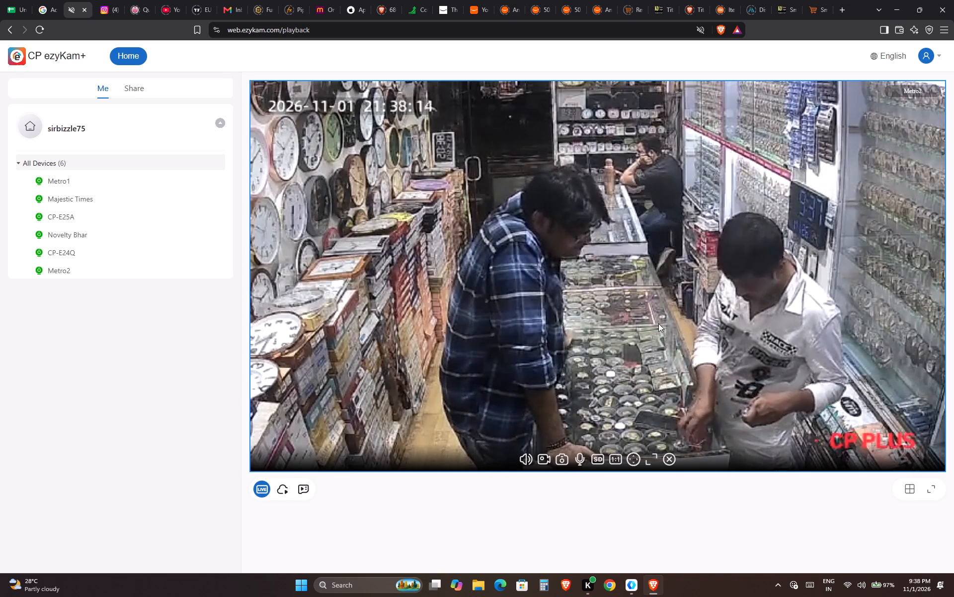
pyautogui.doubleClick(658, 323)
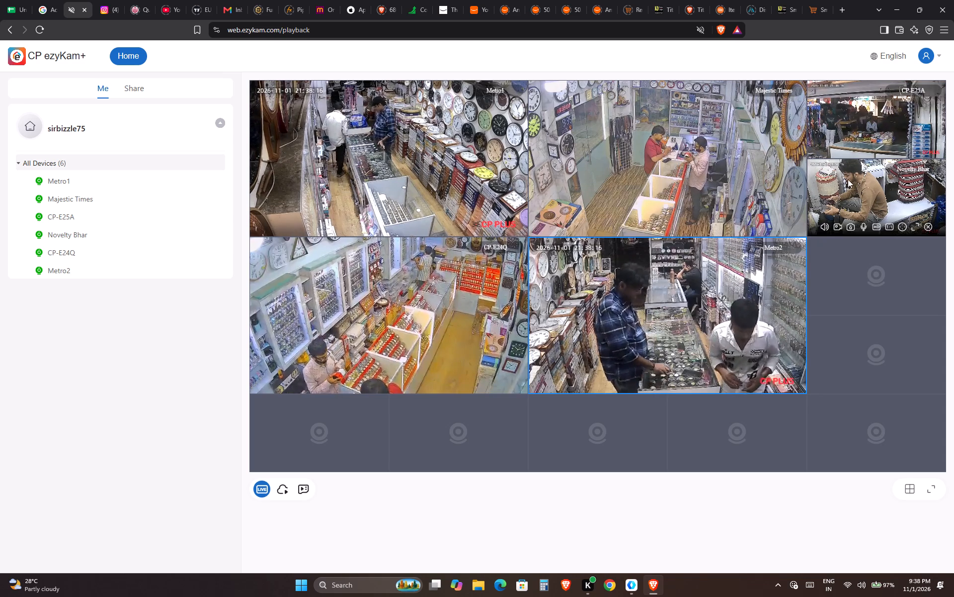
# Enlarge the CP-E25A feed, switch it to HD quality, and return to the multi-camera grid.
pyautogui.click(850, 125)
pyautogui.doubleClick(850, 125)
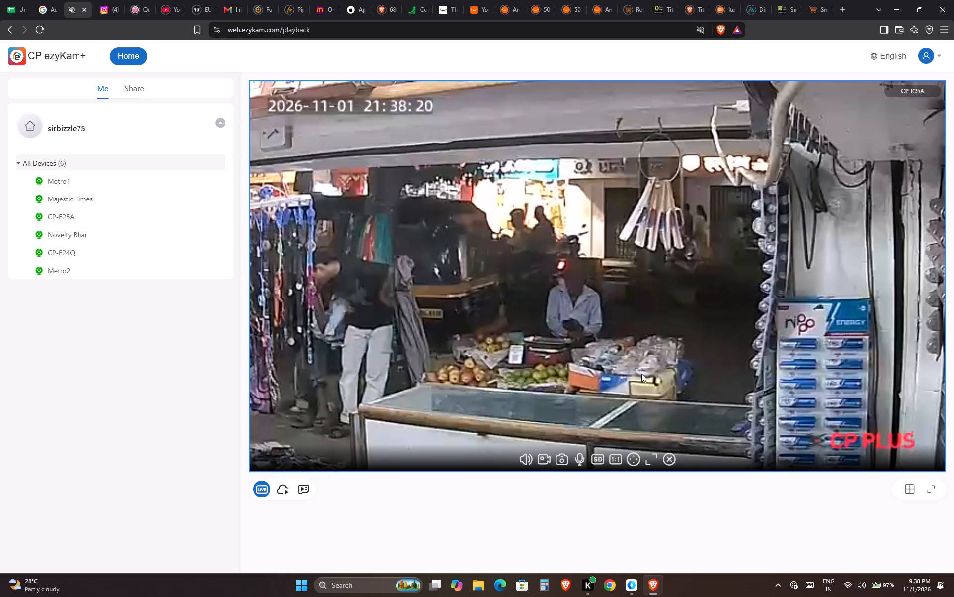
pyautogui.click(602, 460)
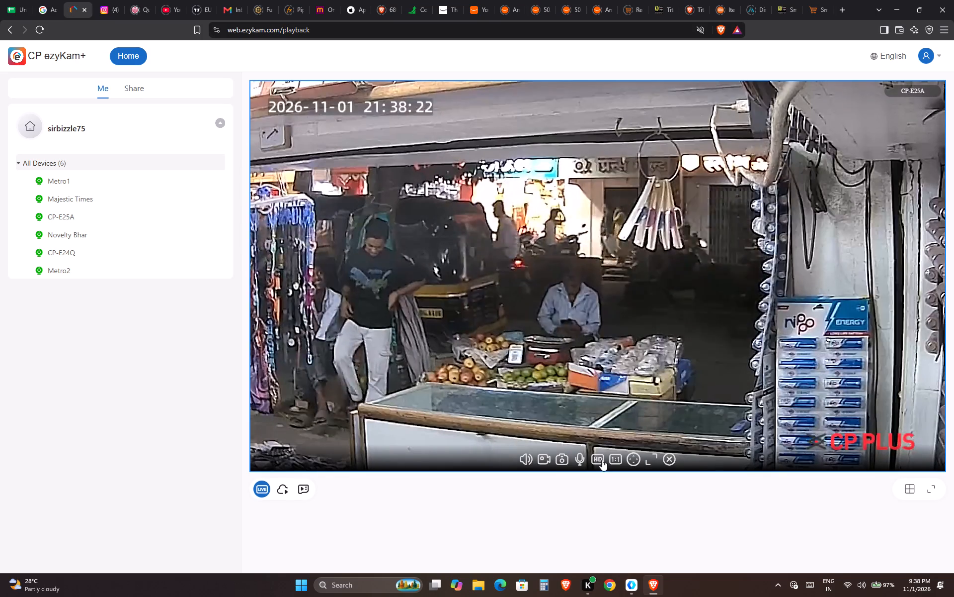
pyautogui.doubleClick(559, 380)
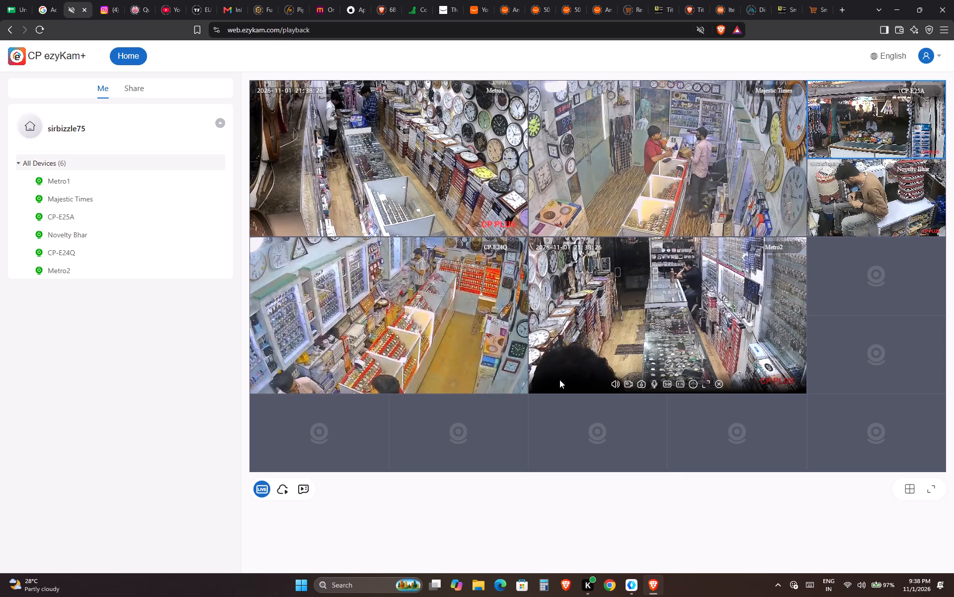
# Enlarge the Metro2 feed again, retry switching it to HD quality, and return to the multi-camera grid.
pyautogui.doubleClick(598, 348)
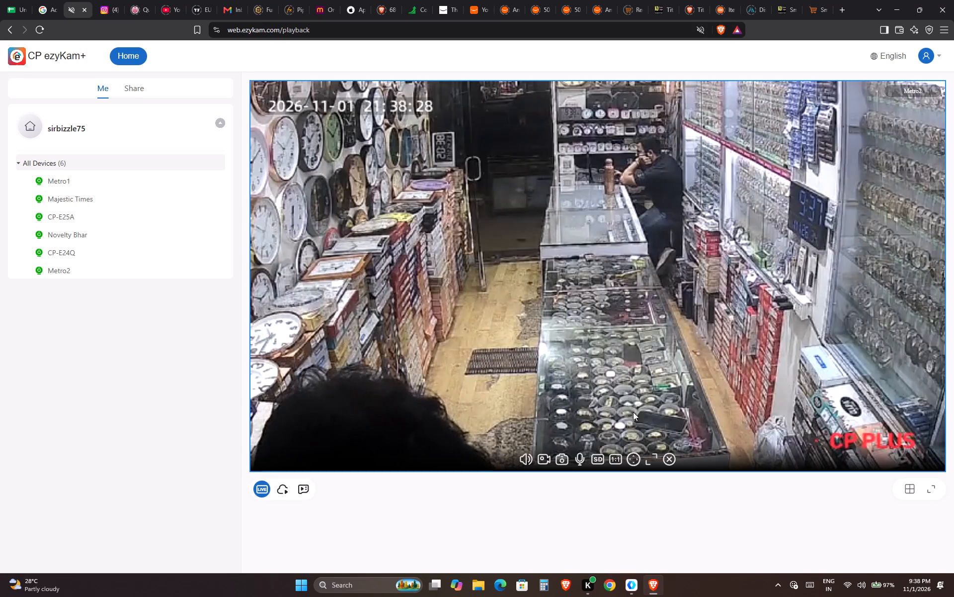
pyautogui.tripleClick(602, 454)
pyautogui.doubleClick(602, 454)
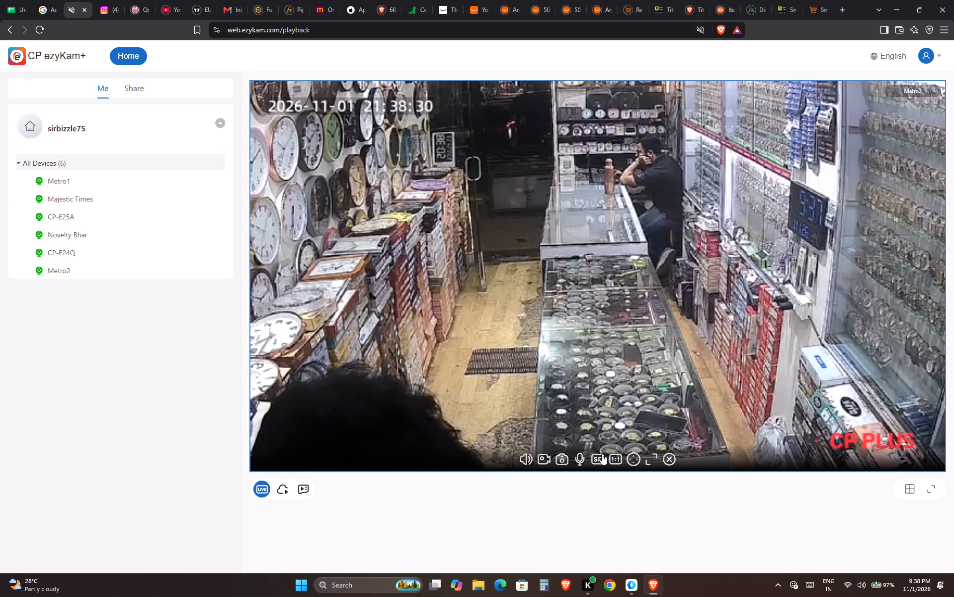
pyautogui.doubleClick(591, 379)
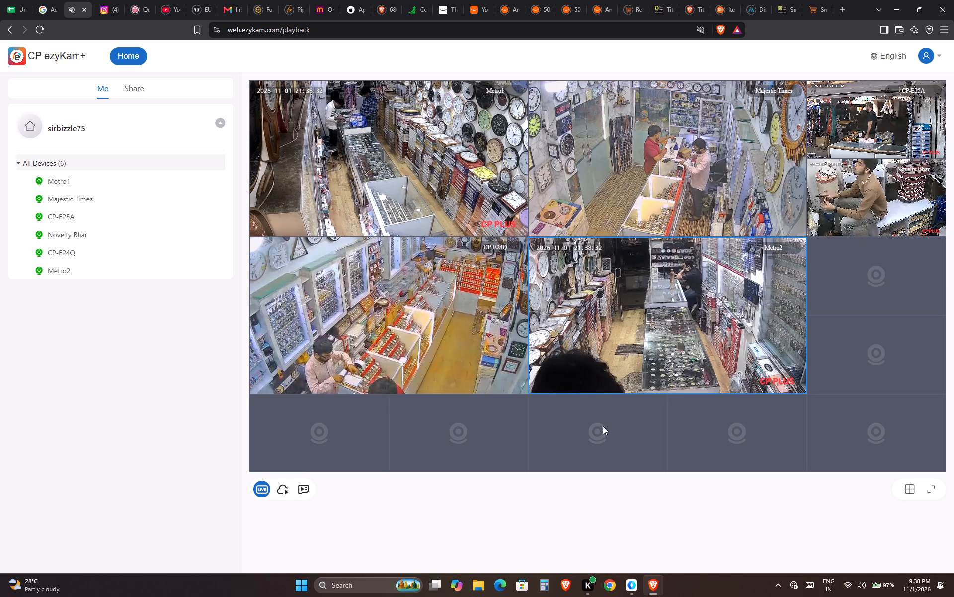
# Change the grid to the six-view layout with one large feed and five small ones, and select the Novelty Bhar feed.
pyautogui.click(912, 486)
pyautogui.click(902, 416)
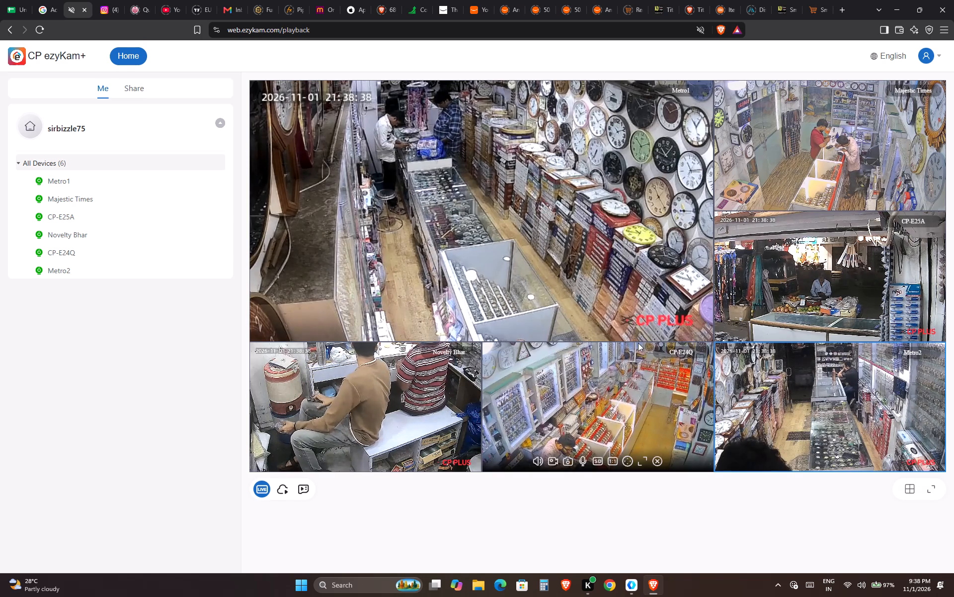
pyautogui.click(397, 357)
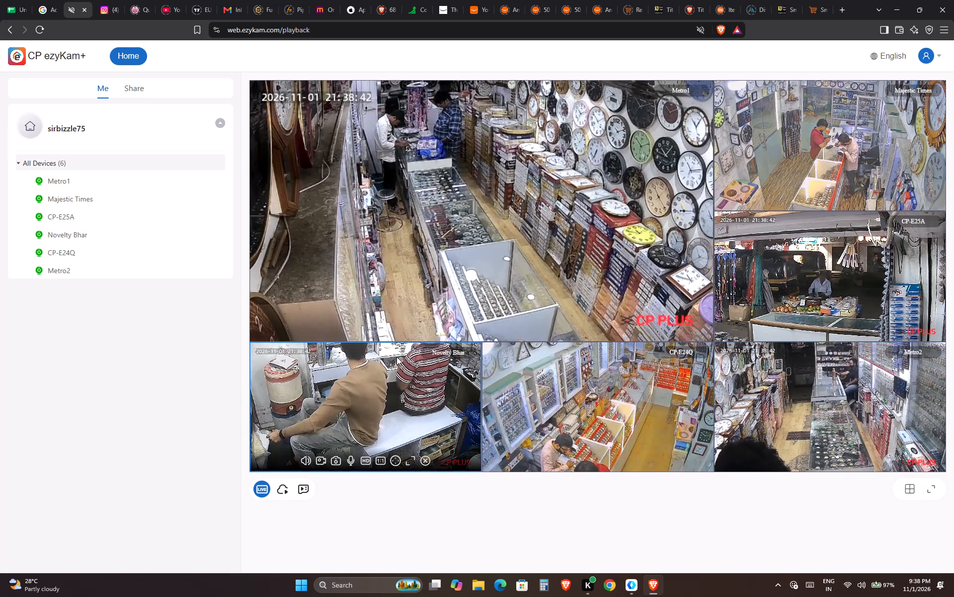